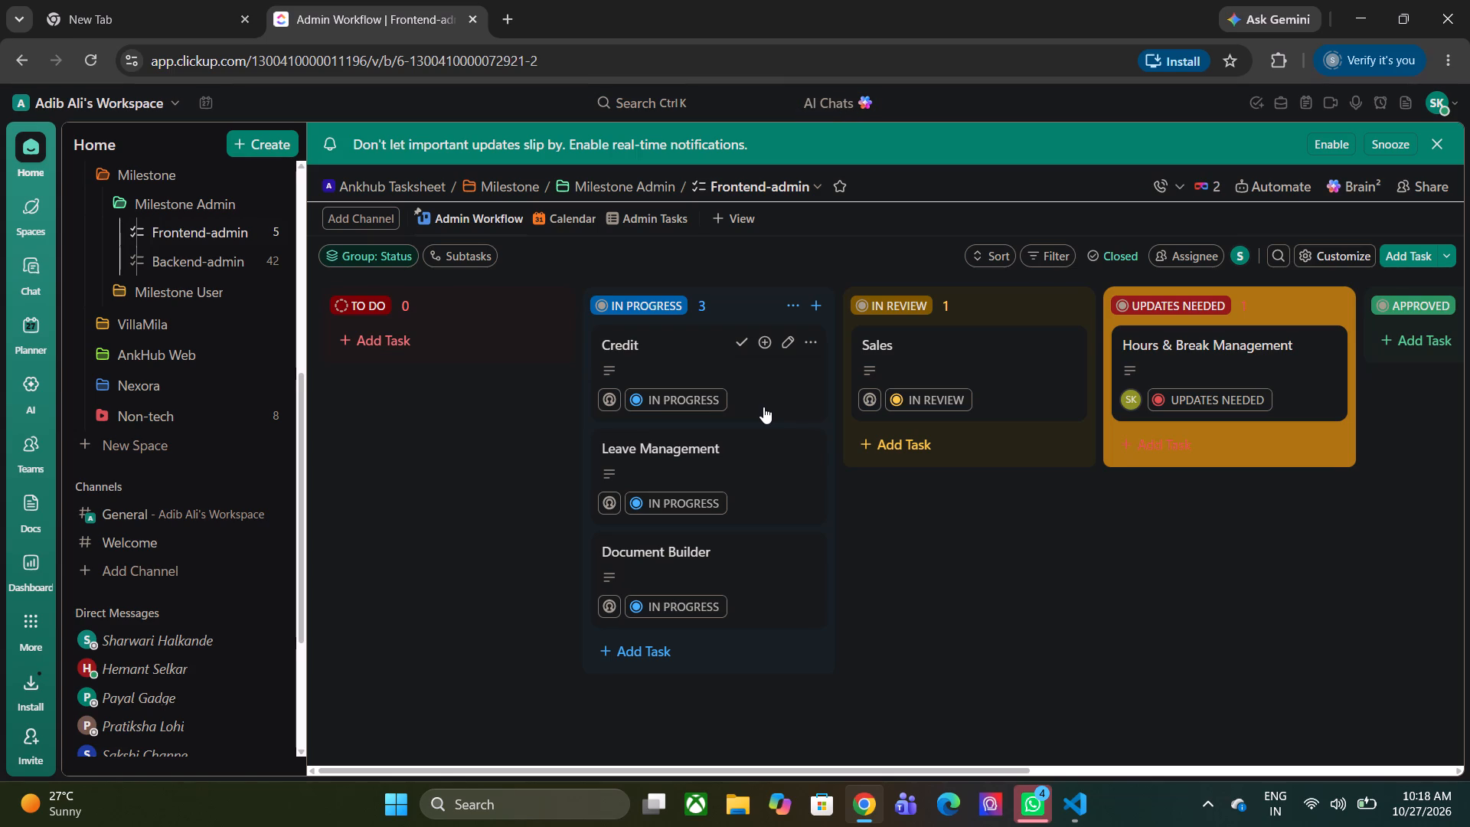
# Examine the Frontend-admin list's tasks and the Admin Workflow board's columns from To Do through Complete.
pyautogui.click(194, 225)
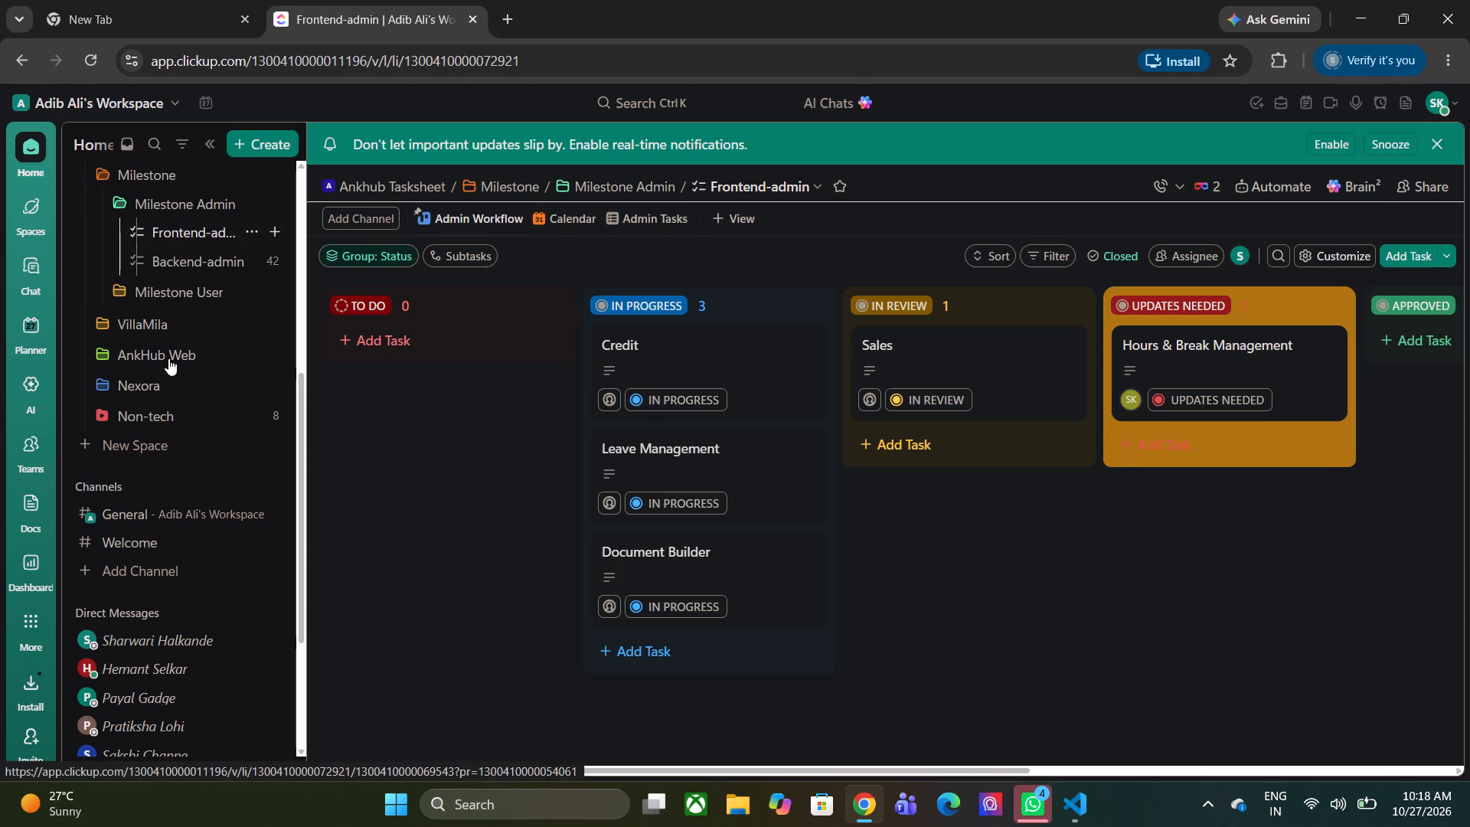
pyautogui.scroll(1, 165, 320)
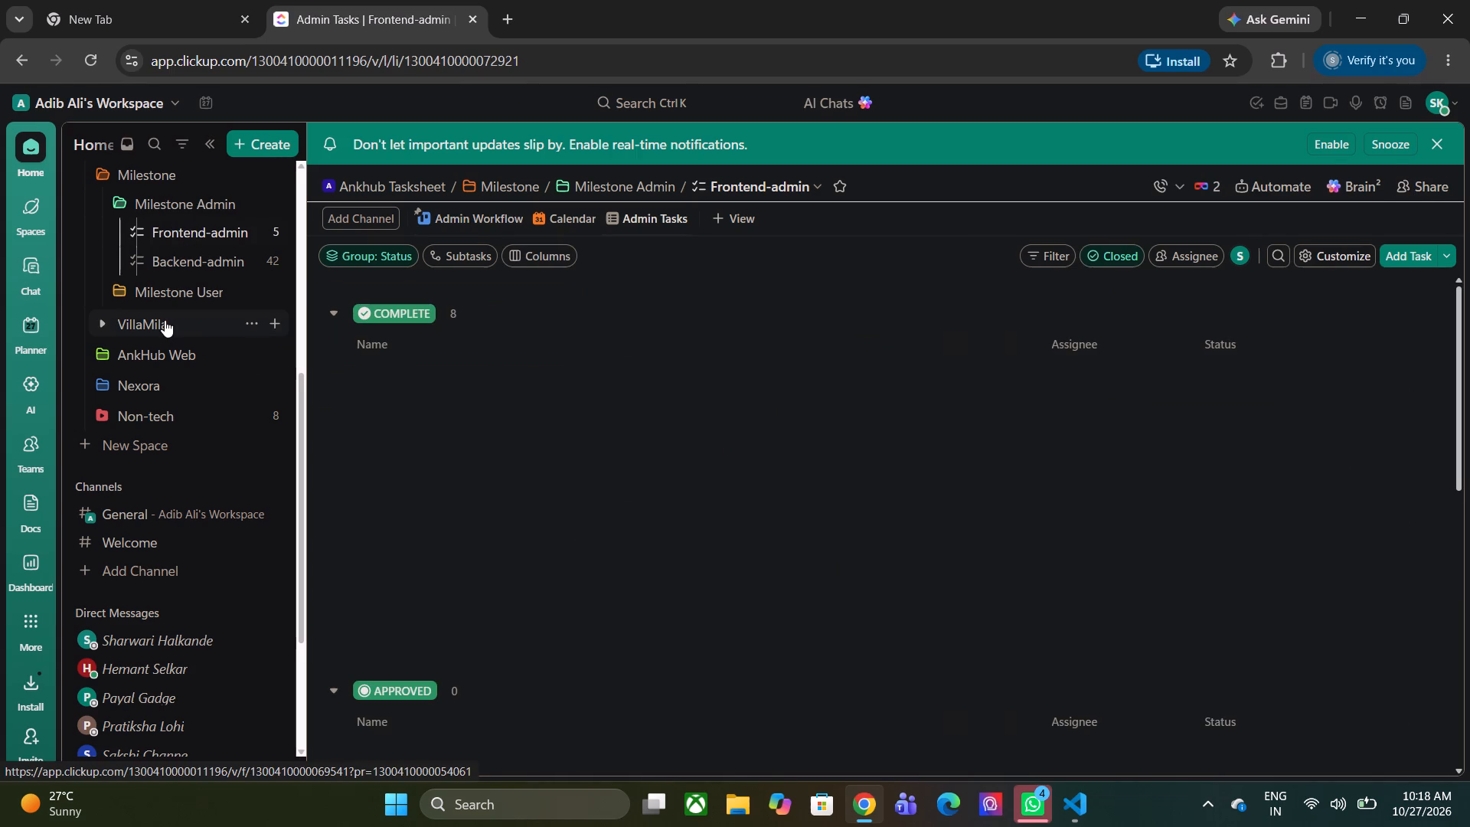
pyautogui.scroll(2, 165, 320)
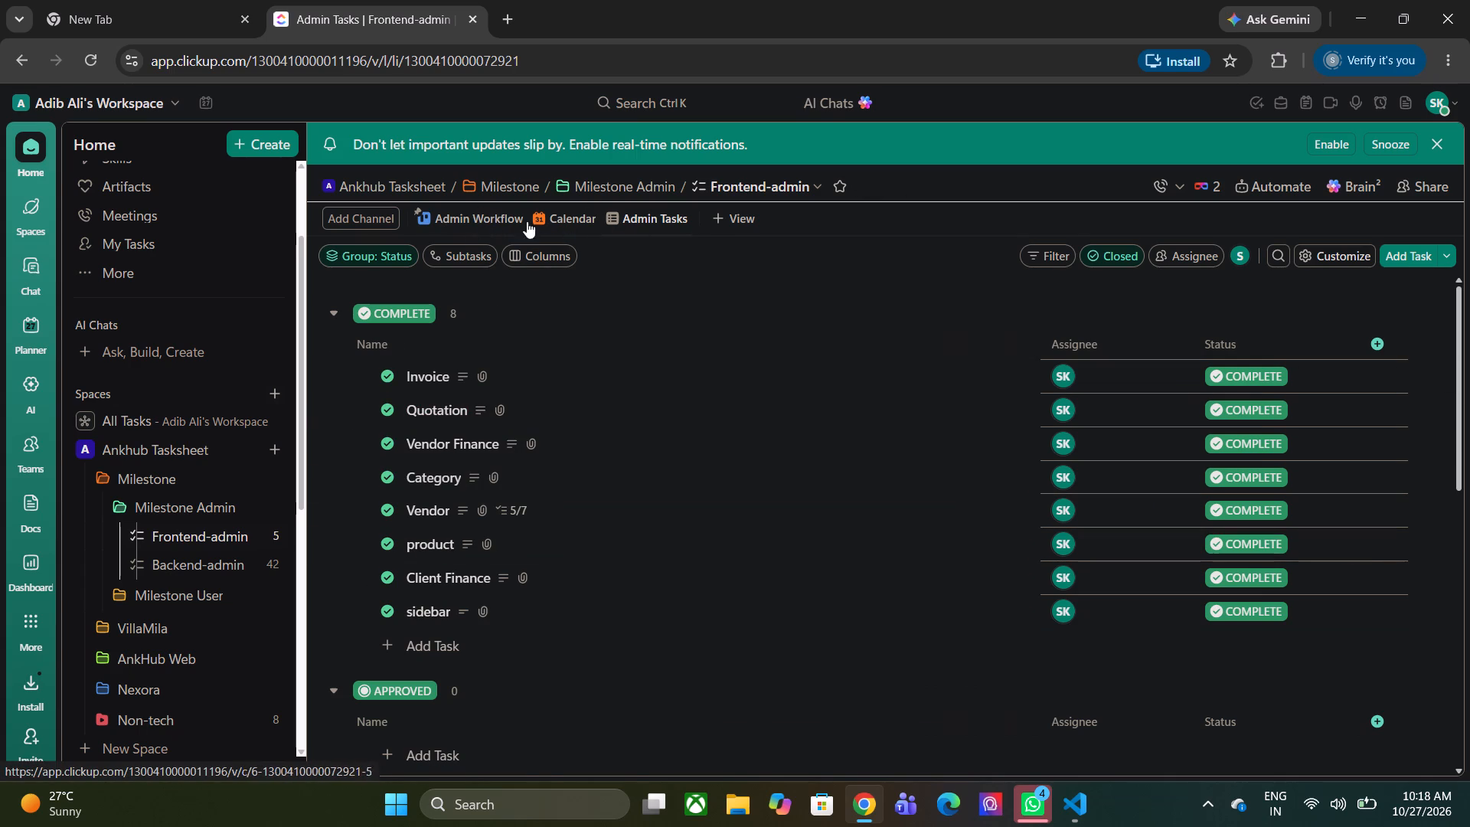
pyautogui.click(477, 221)
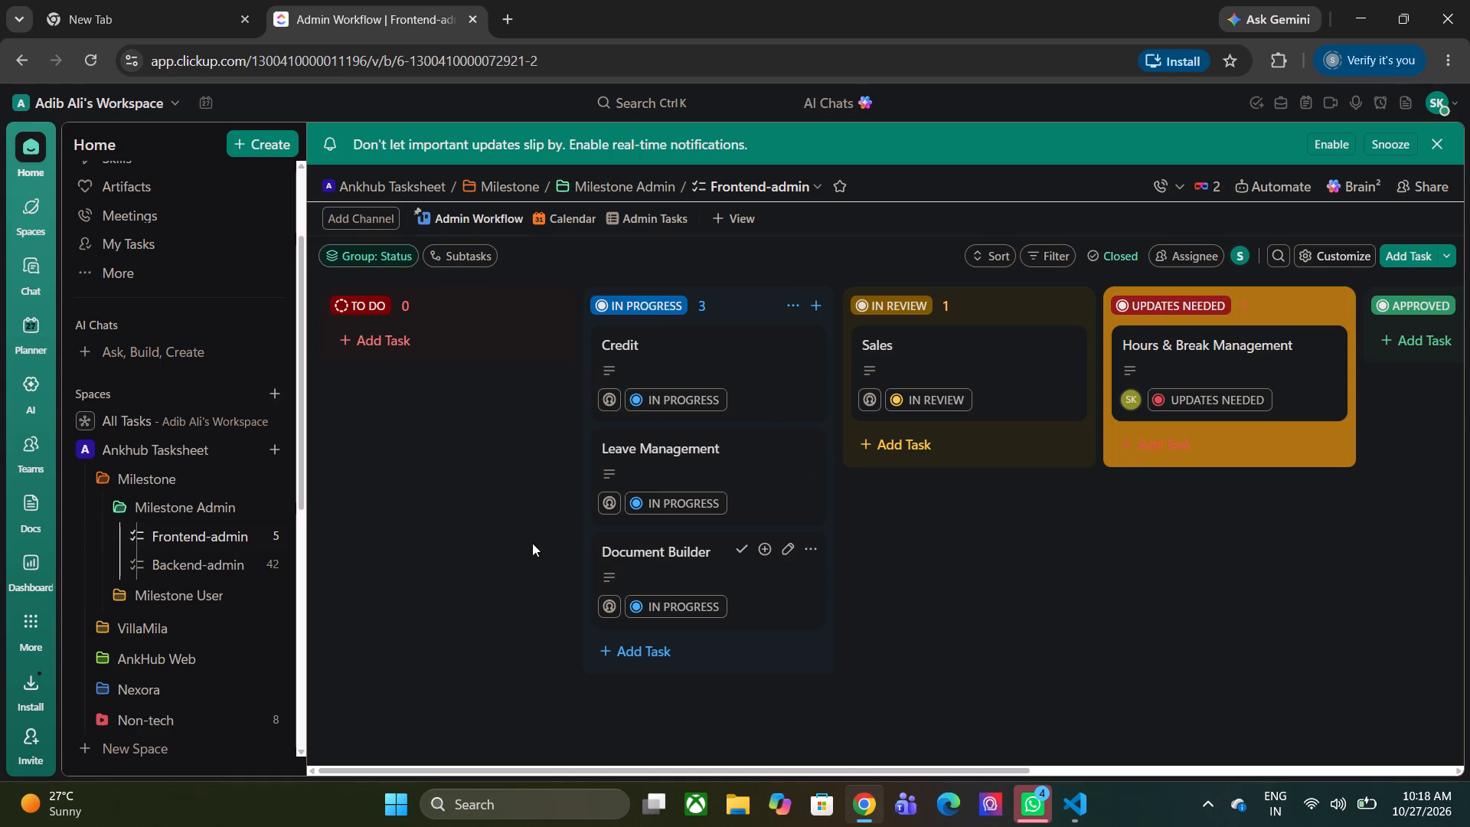
pyautogui.hscroll(-7, 1040, 515)
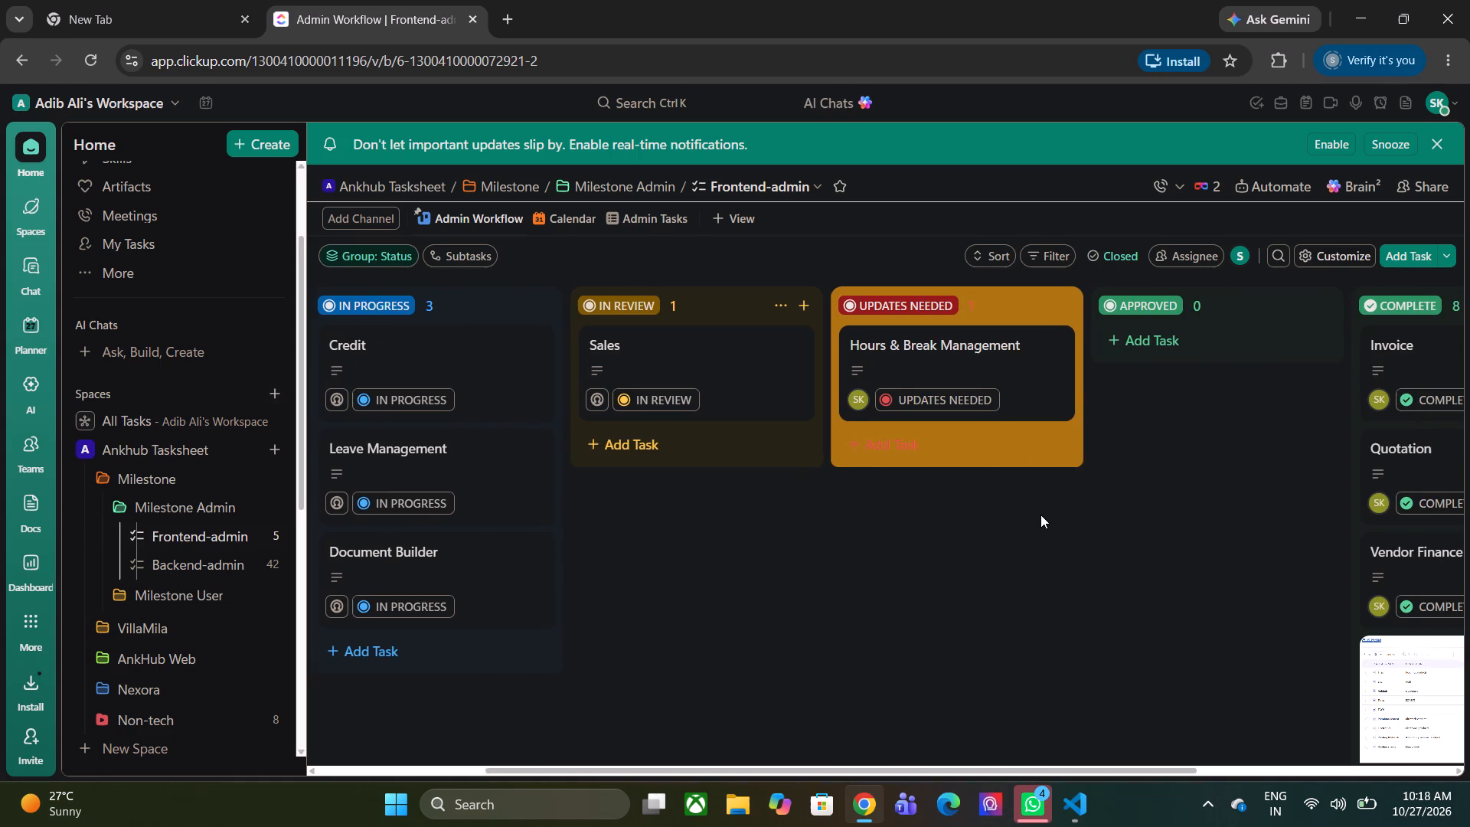
pyautogui.hscroll(-6, 1040, 515)
pyautogui.hscroll(5, 1040, 515)
pyautogui.hscroll(-3, 1040, 515)
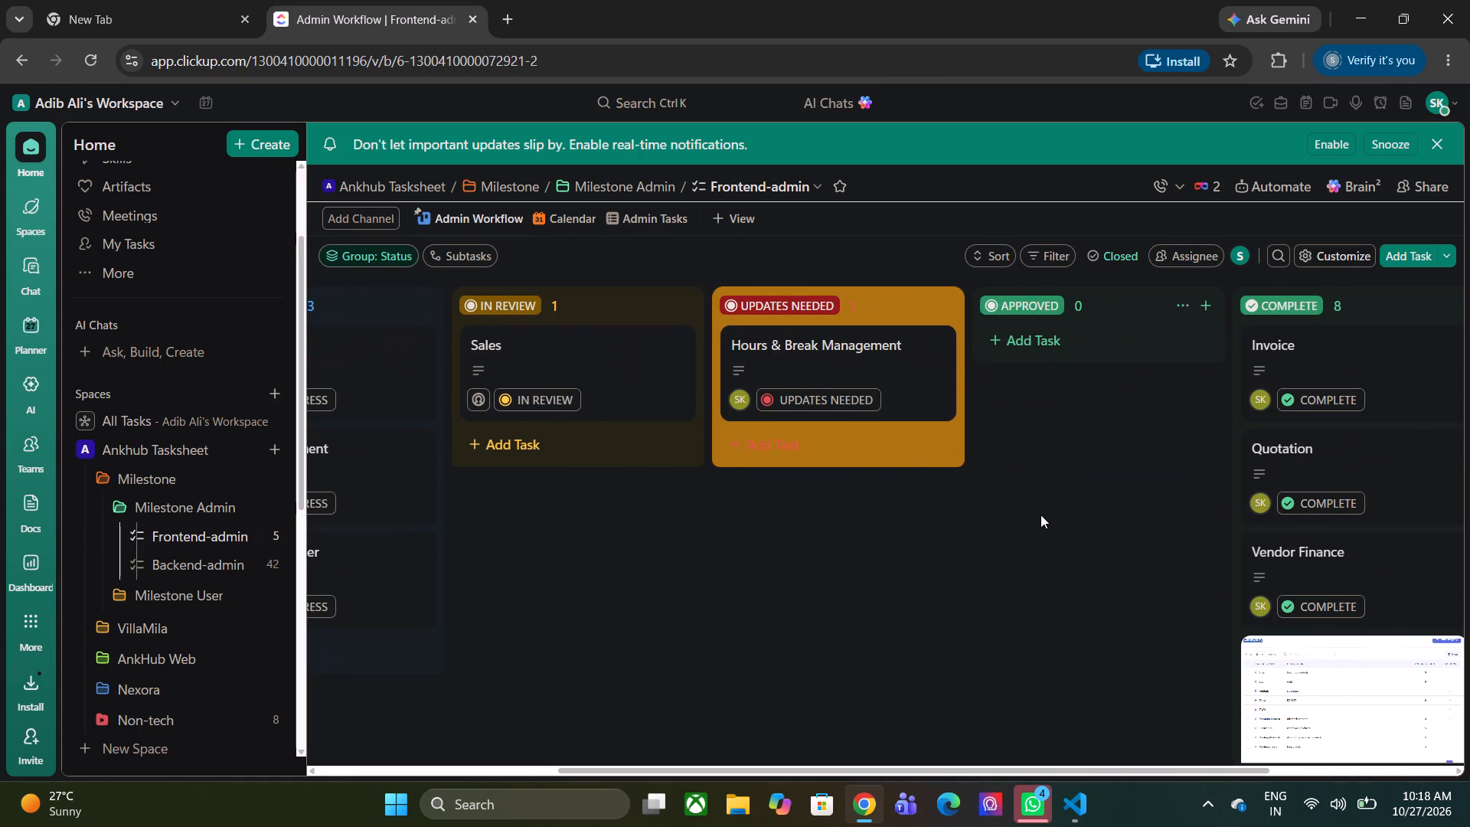
pyautogui.hscroll(-6, 1005, 544)
pyautogui.scroll(-6, 1117, 587)
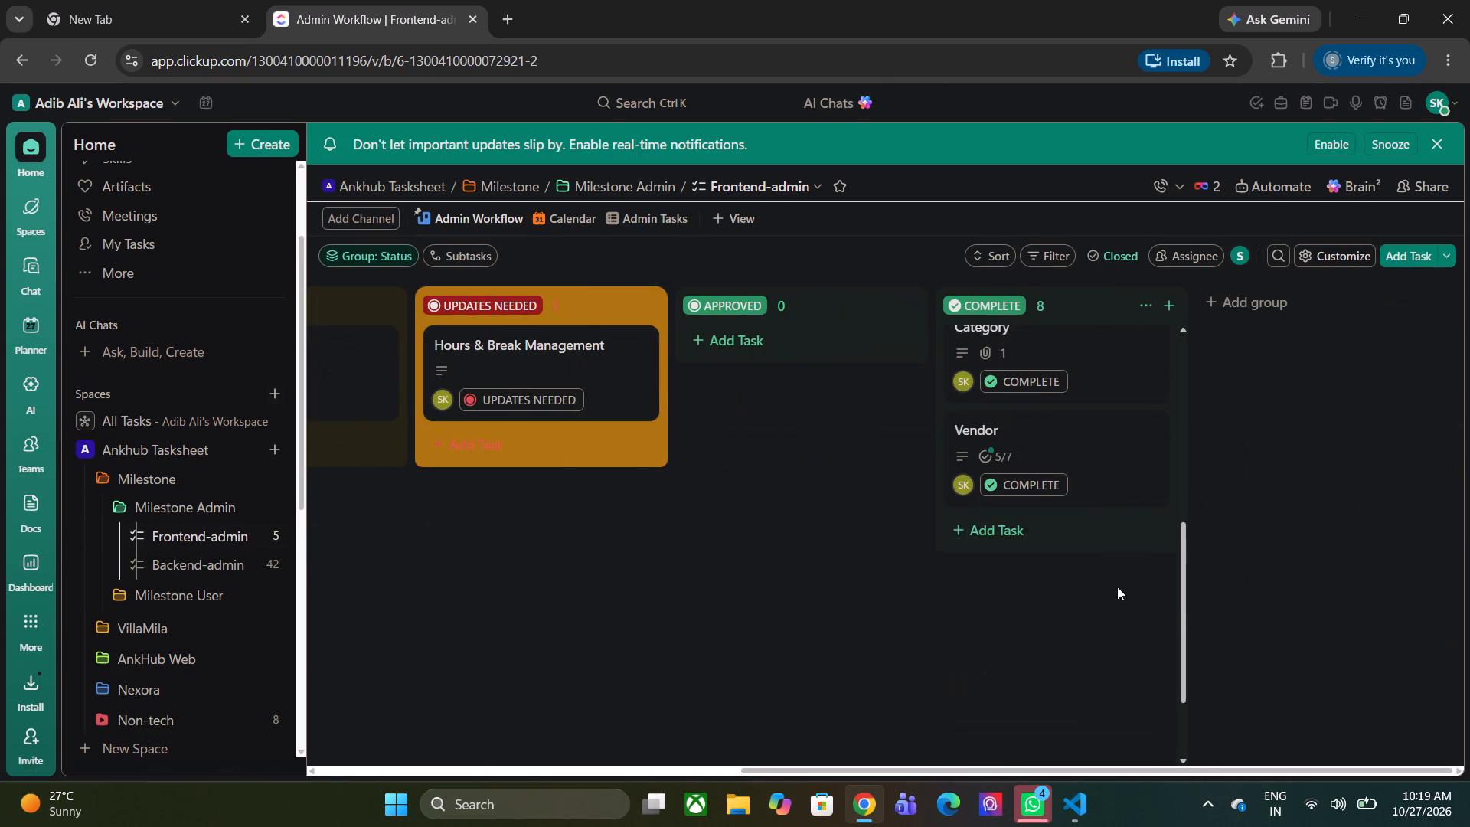
pyautogui.scroll(-8, 1117, 587)
pyautogui.scroll(8, 1117, 587)
pyautogui.hscroll(5, 743, 593)
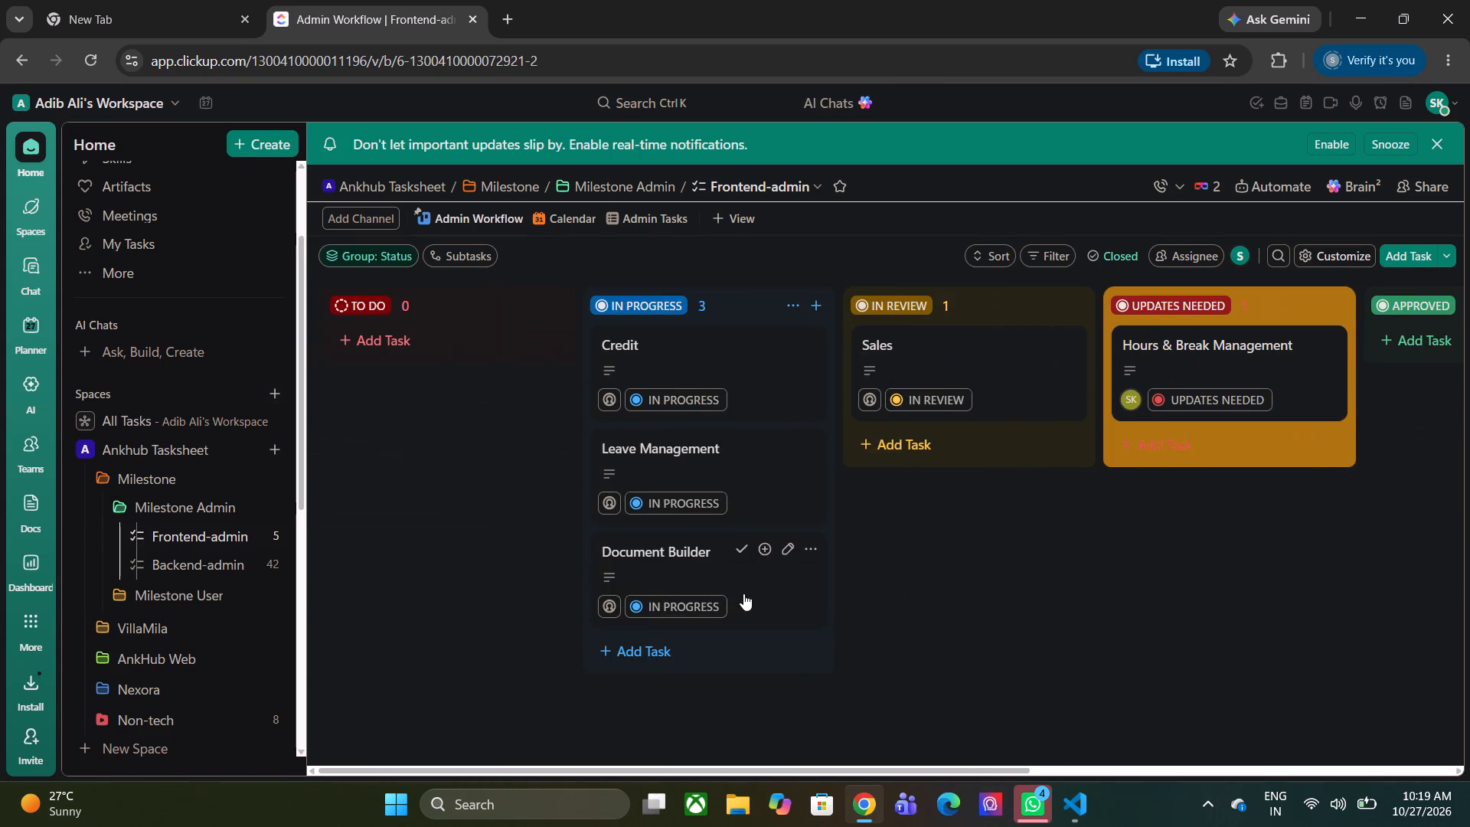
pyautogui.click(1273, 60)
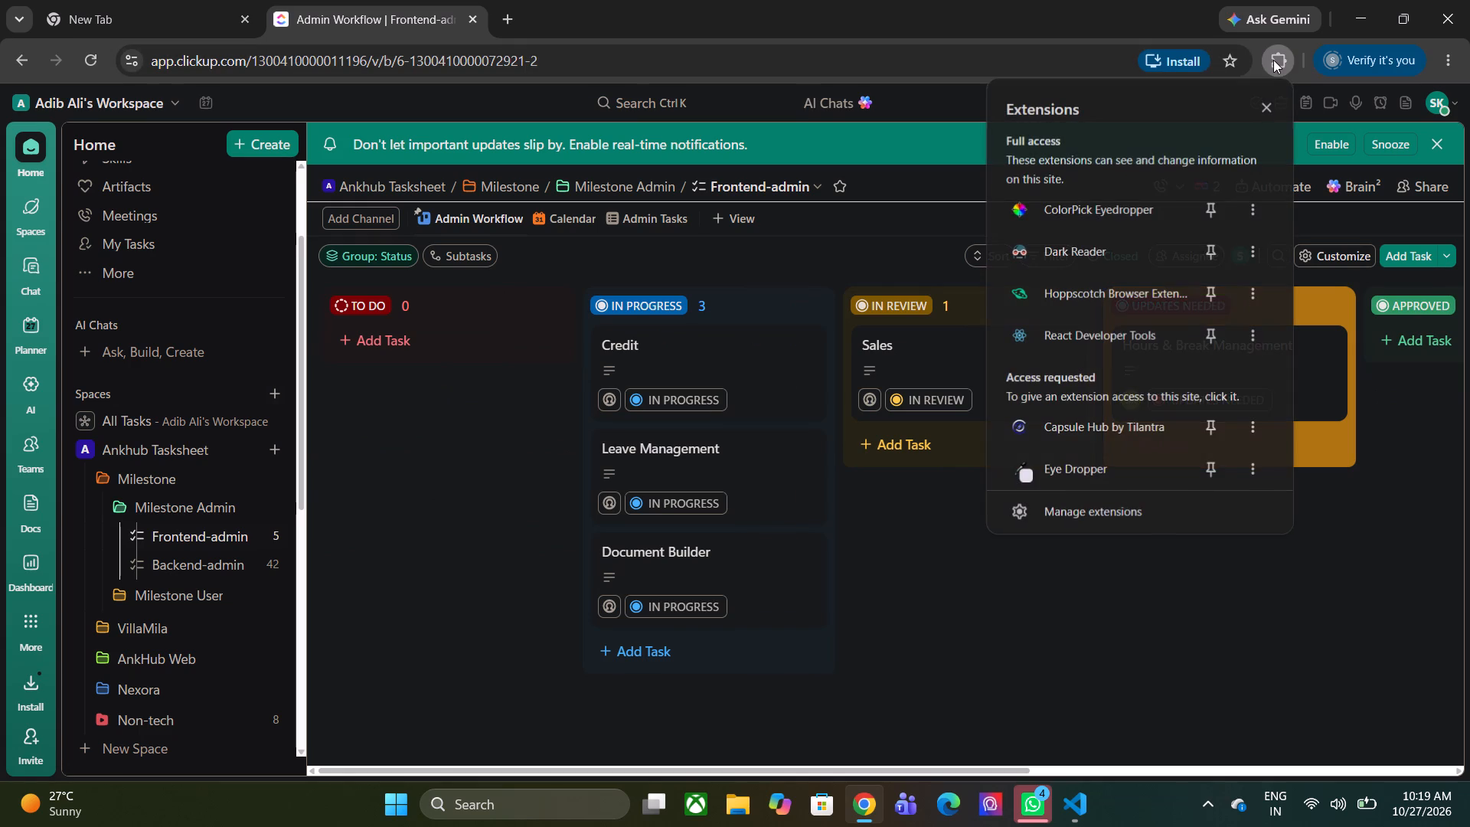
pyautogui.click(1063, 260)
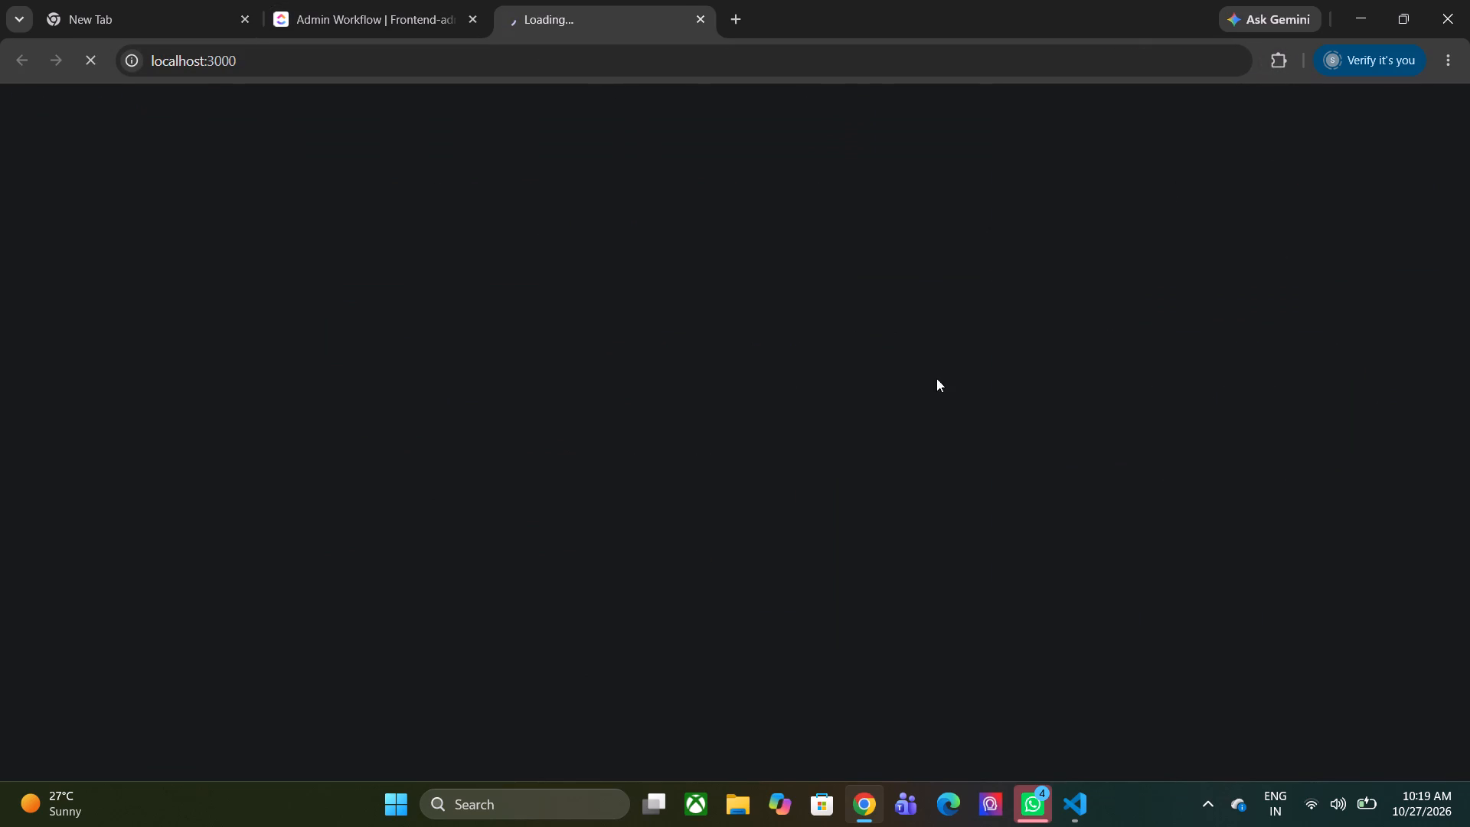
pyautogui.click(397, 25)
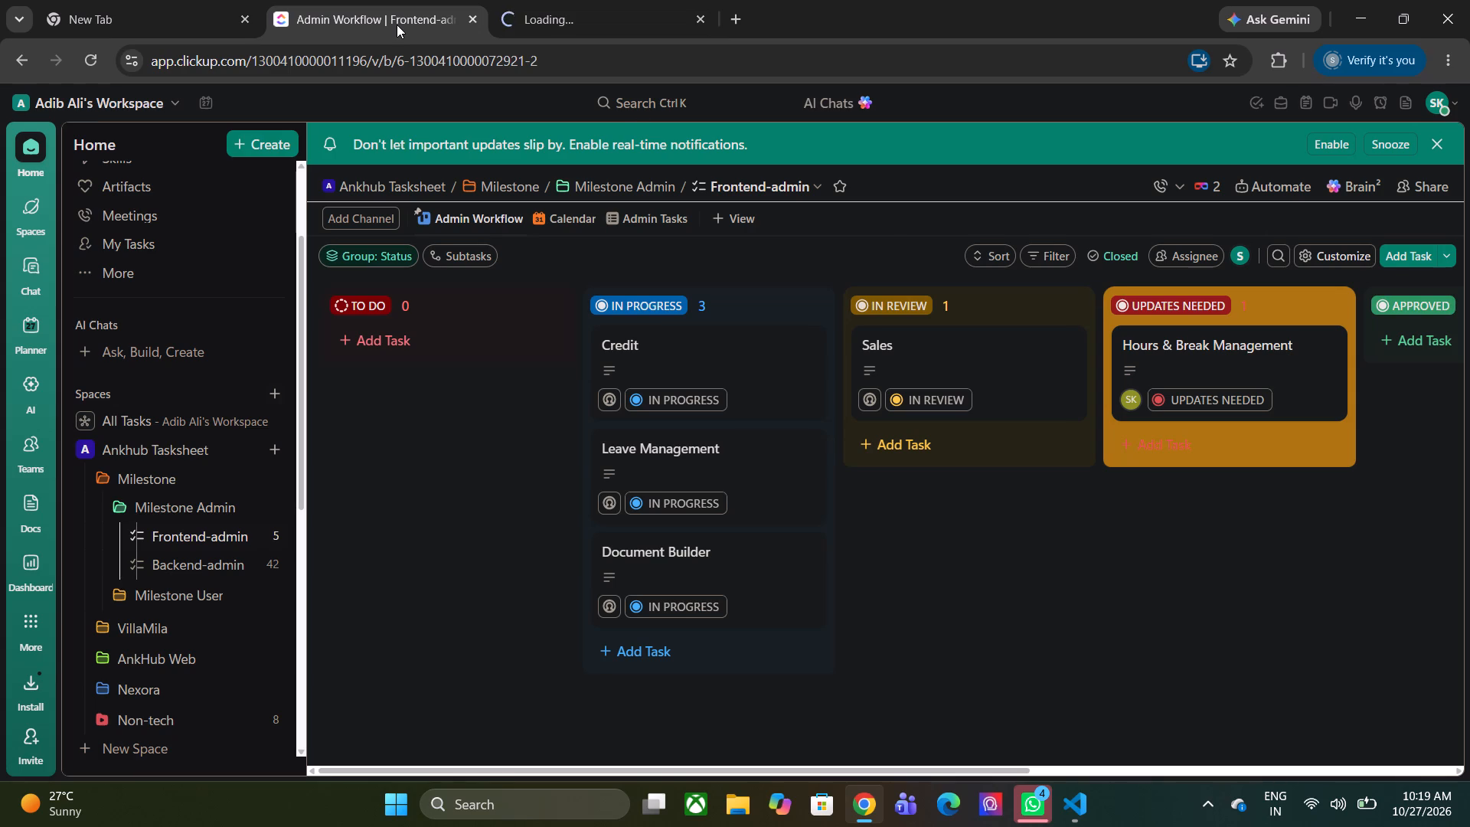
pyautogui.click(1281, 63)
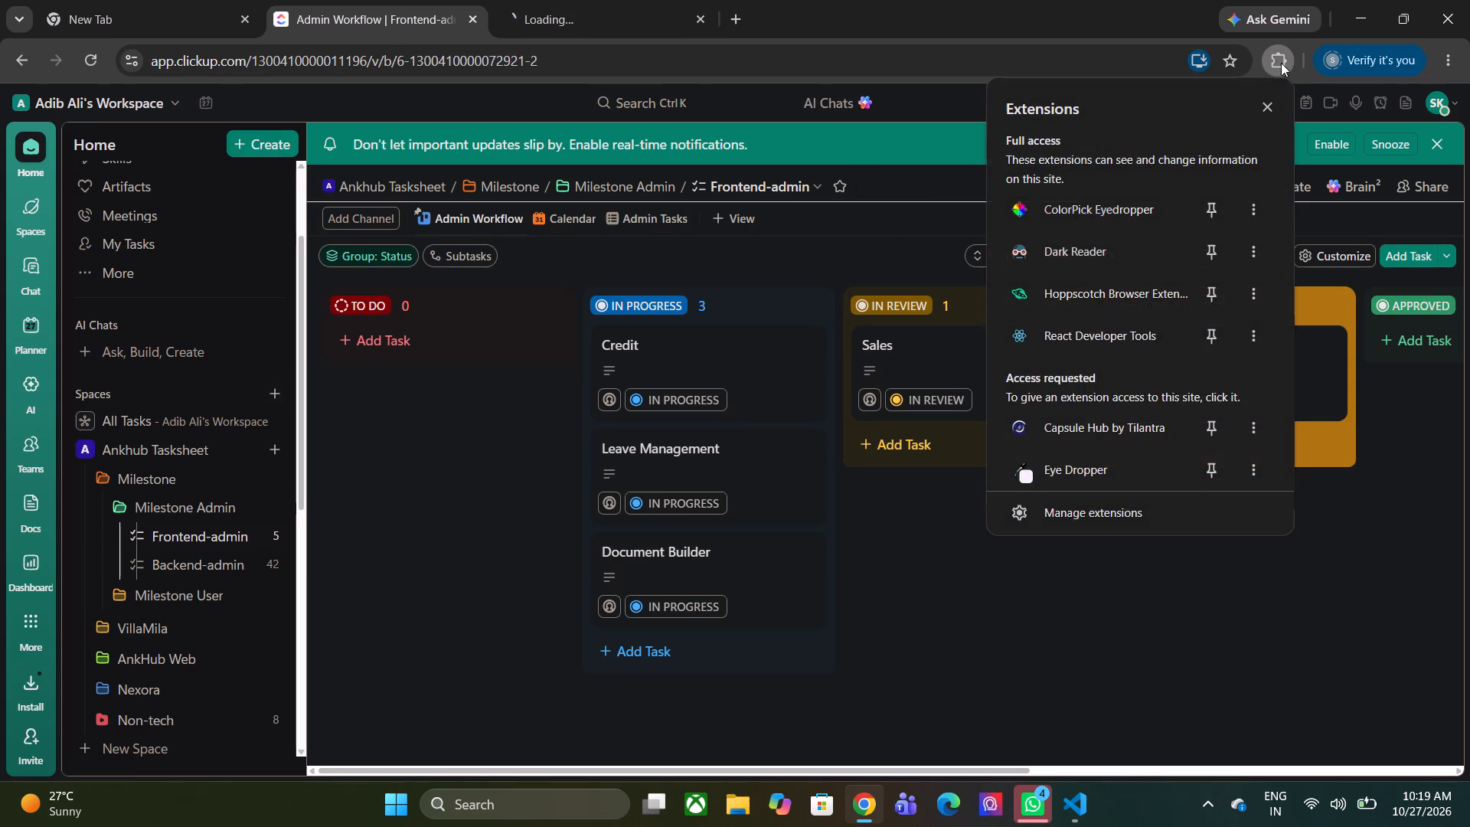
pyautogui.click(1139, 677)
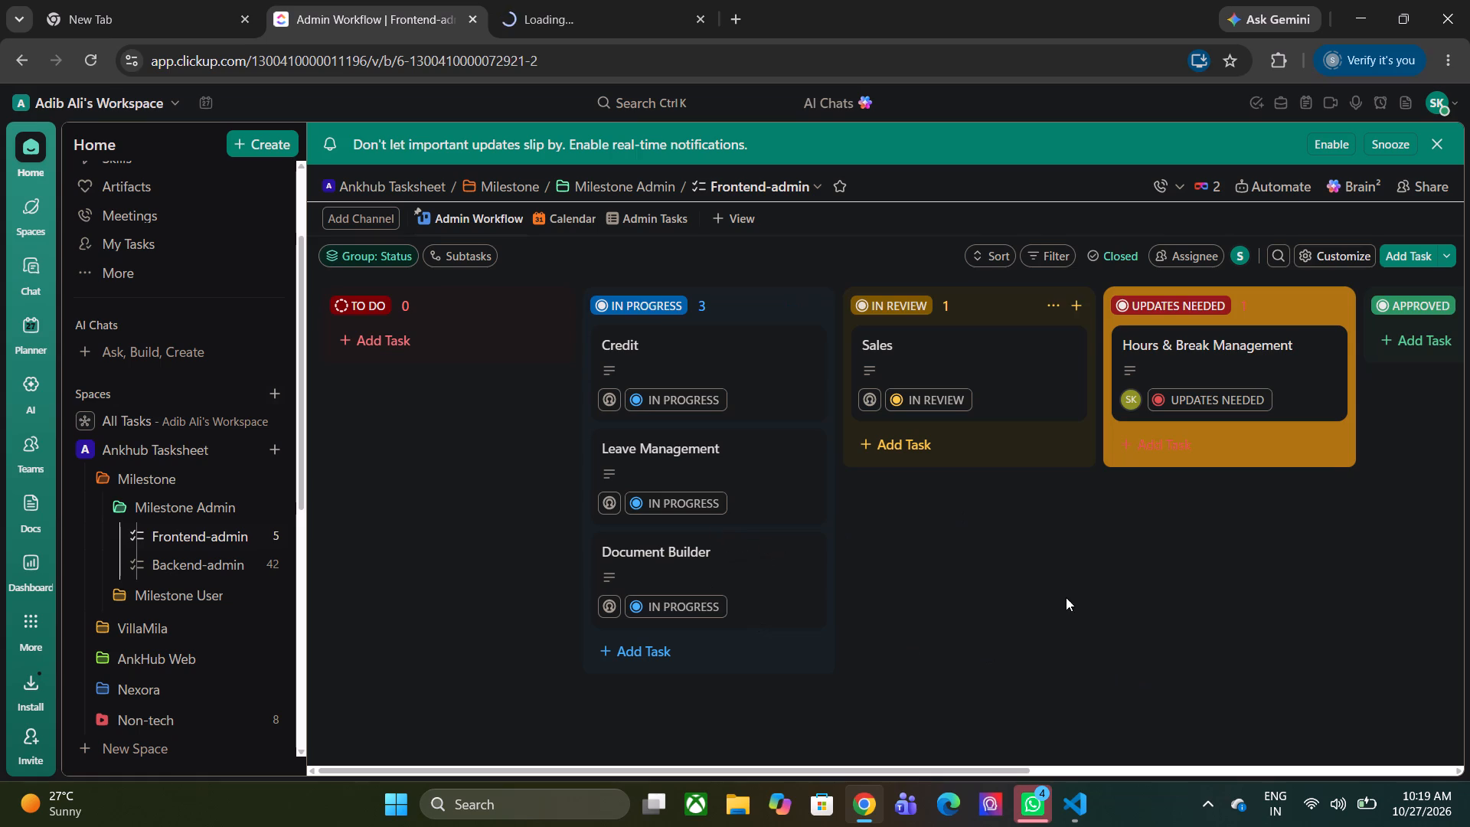
# Move the sidebar task from the Complete column to the To Do column on the Admin Workflow board.
pyautogui.hscroll(-3, 1054, 570)
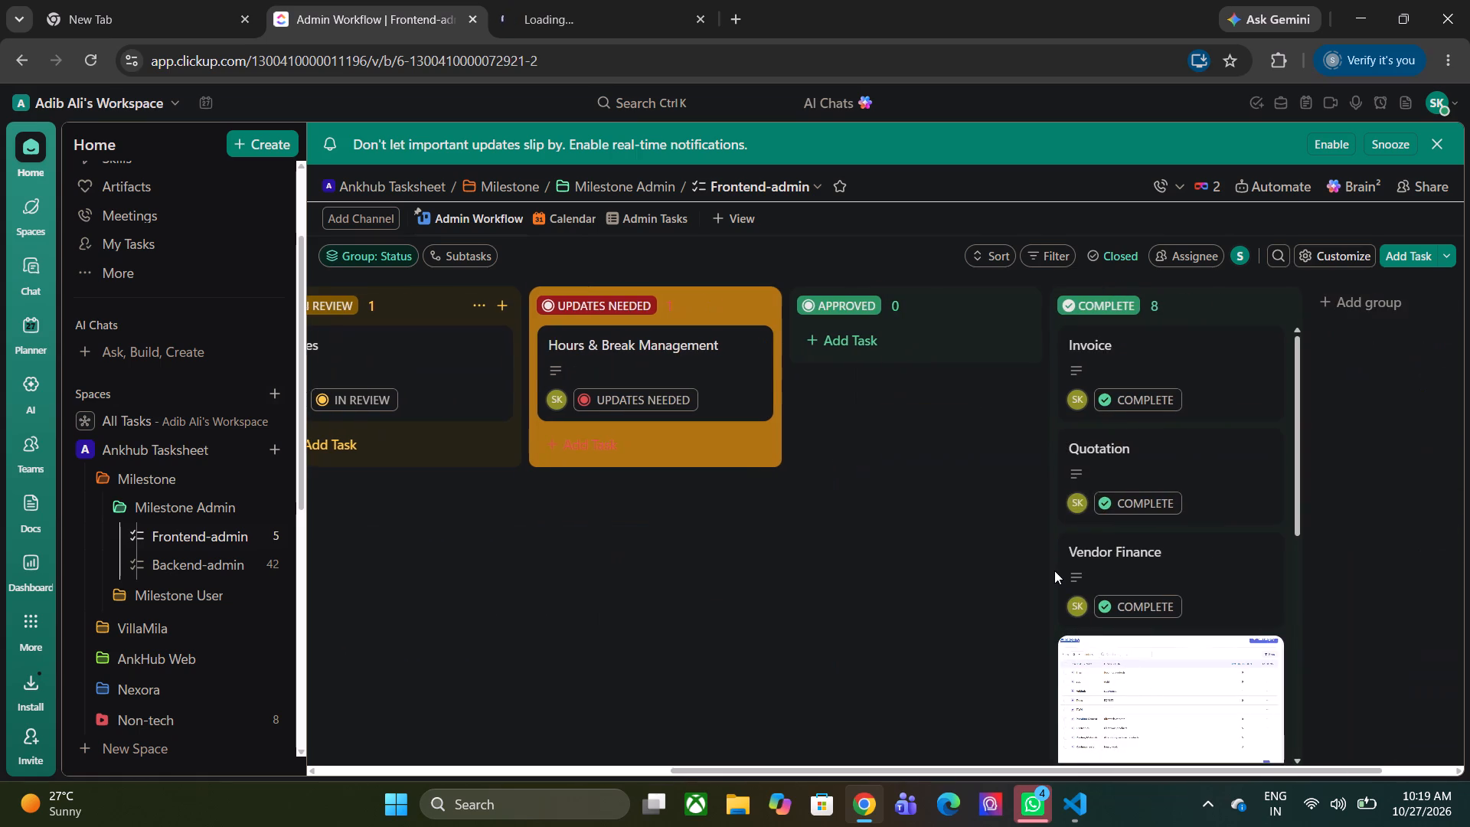
pyautogui.hscroll(-8, 1054, 570)
pyautogui.scroll(1, 1054, 570)
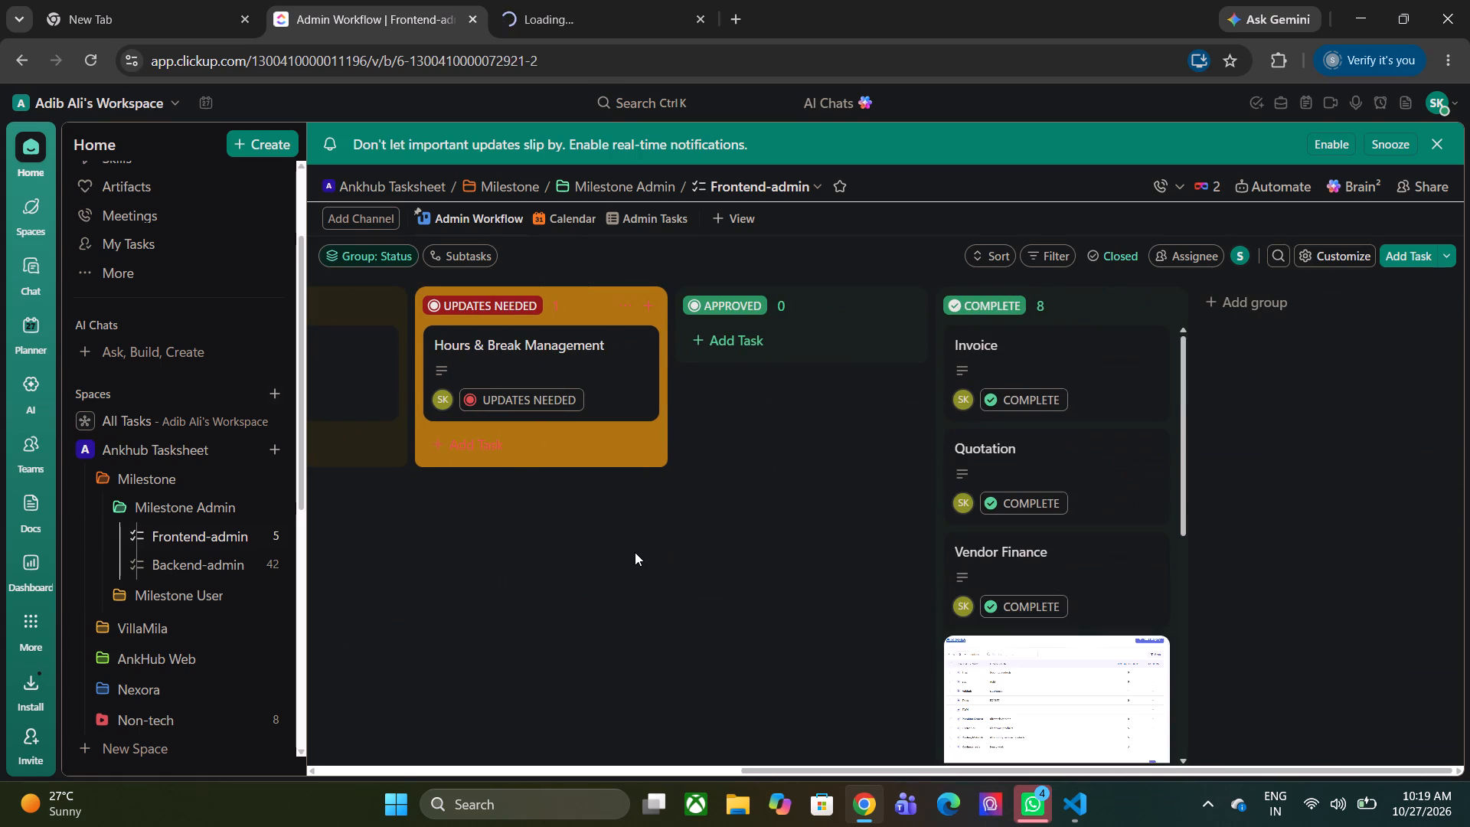
pyautogui.hscroll(-1, 635, 552)
pyautogui.scroll(-5, 977, 534)
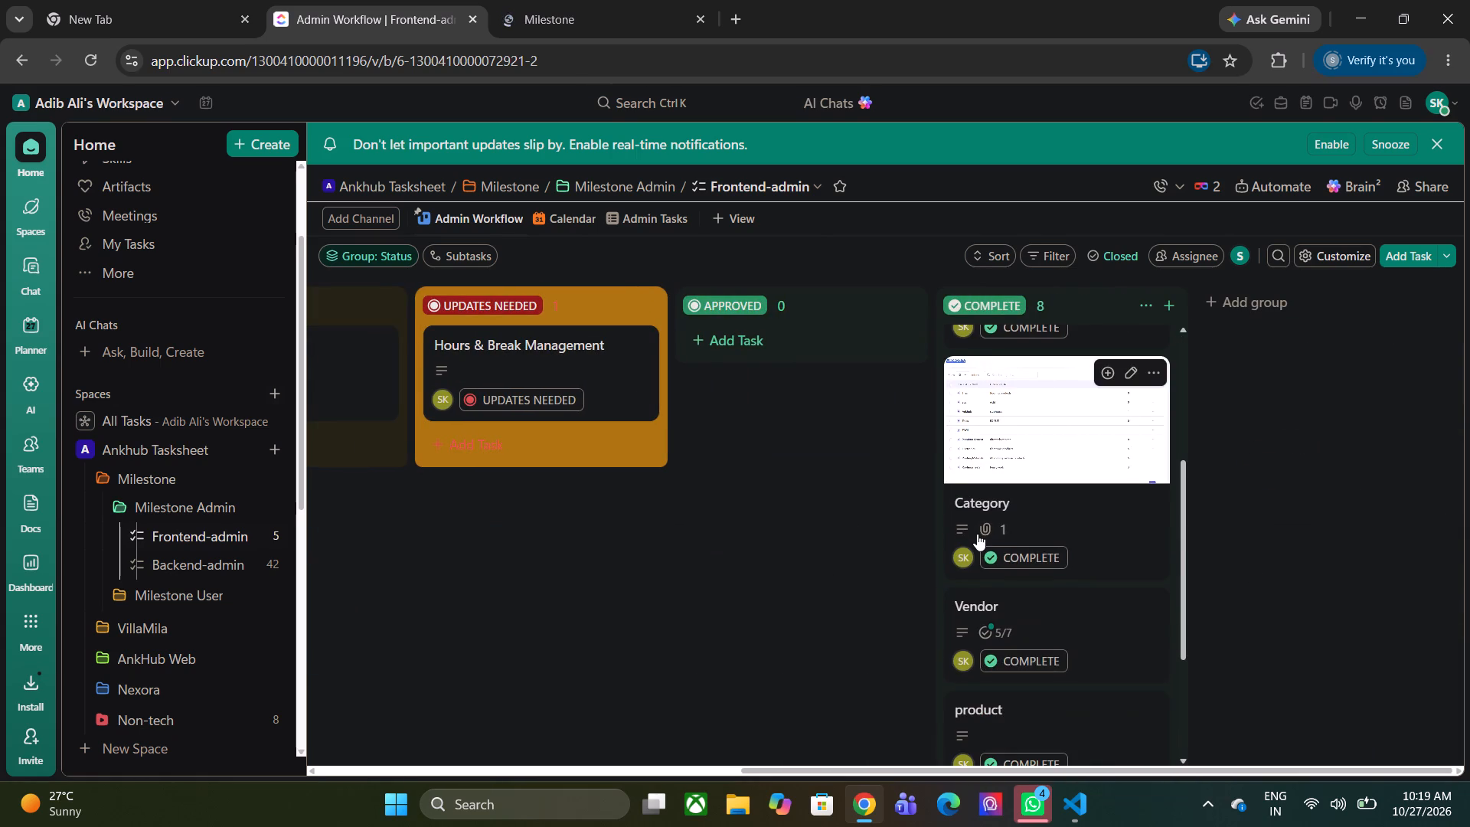
pyautogui.scroll(-6, 977, 534)
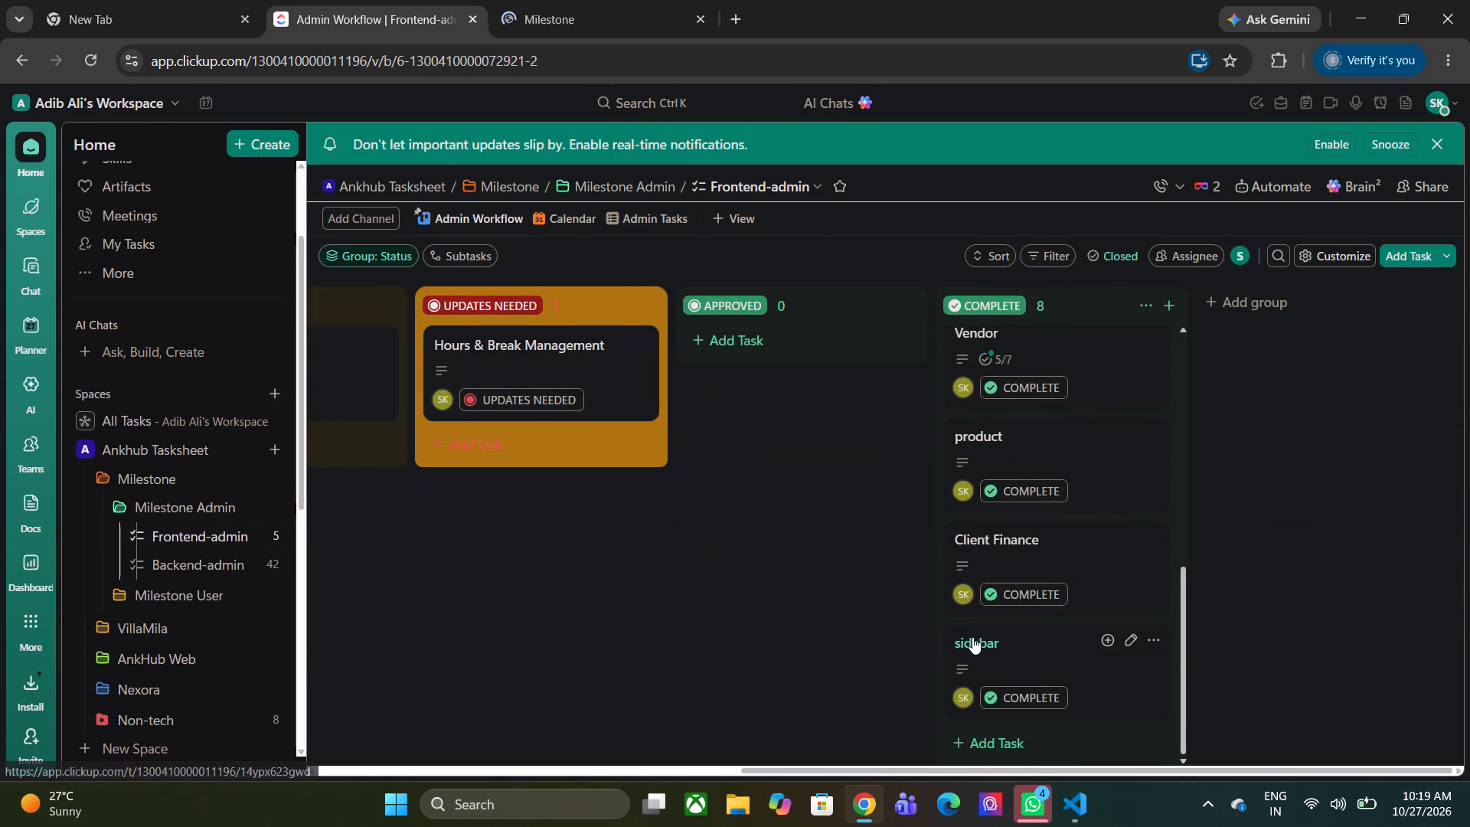
pyautogui.moveTo(973, 639); pyautogui.dragTo(257, 320)
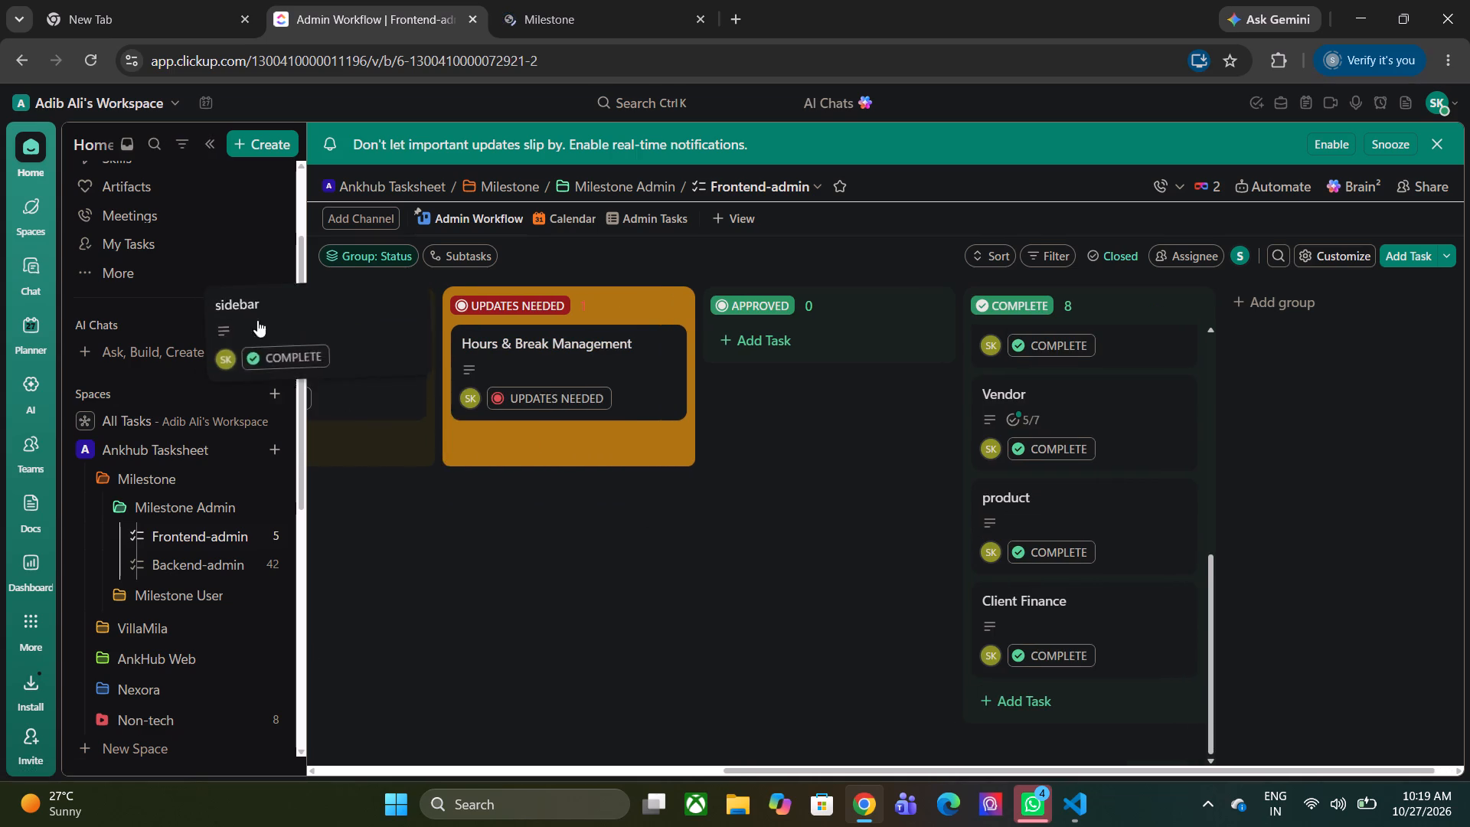
pyautogui.moveTo(257, 320); pyautogui.dragTo(76, 312)
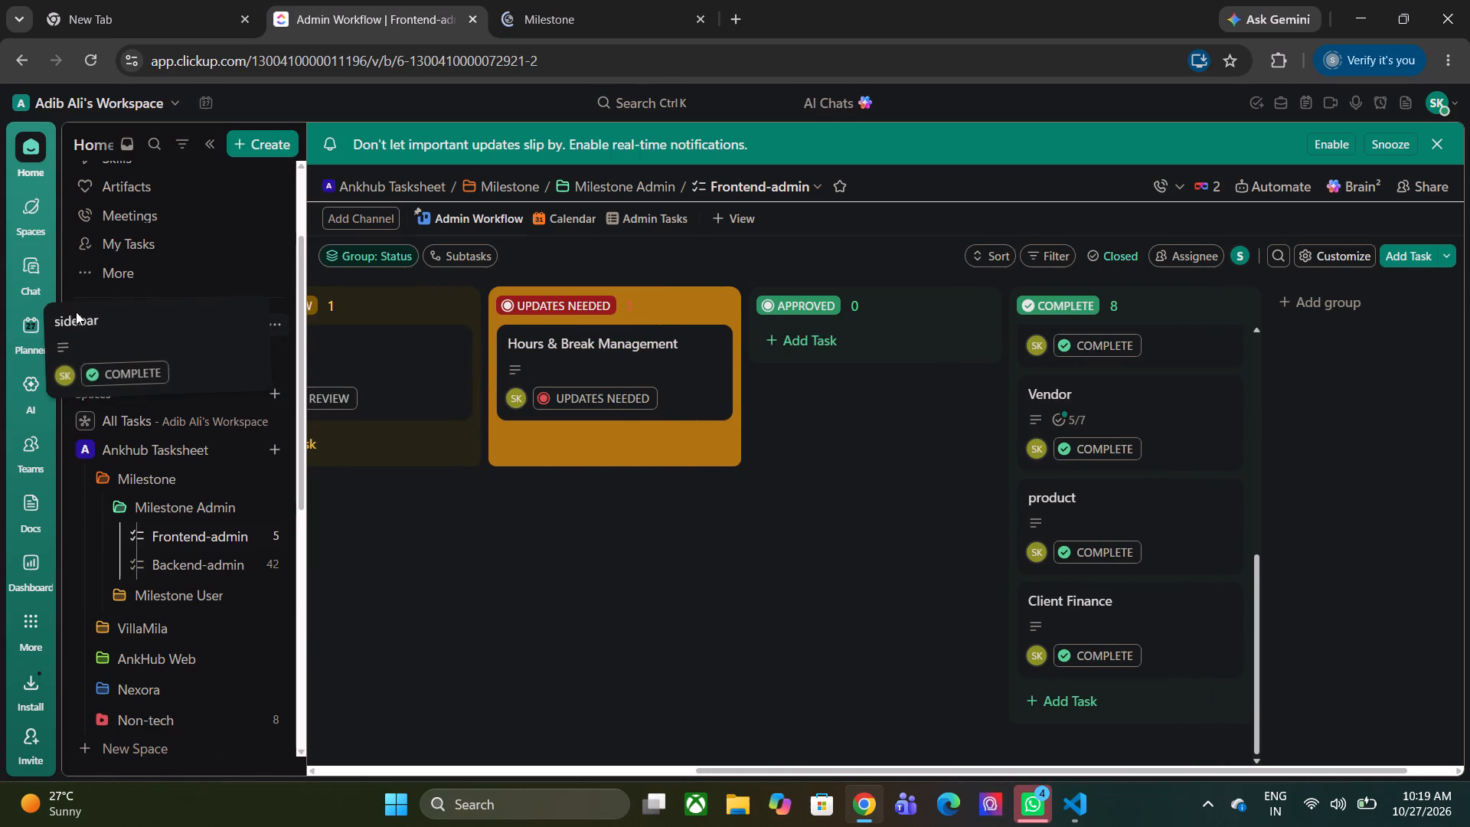
pyautogui.moveTo(76, 312); pyautogui.dragTo(266, 463)
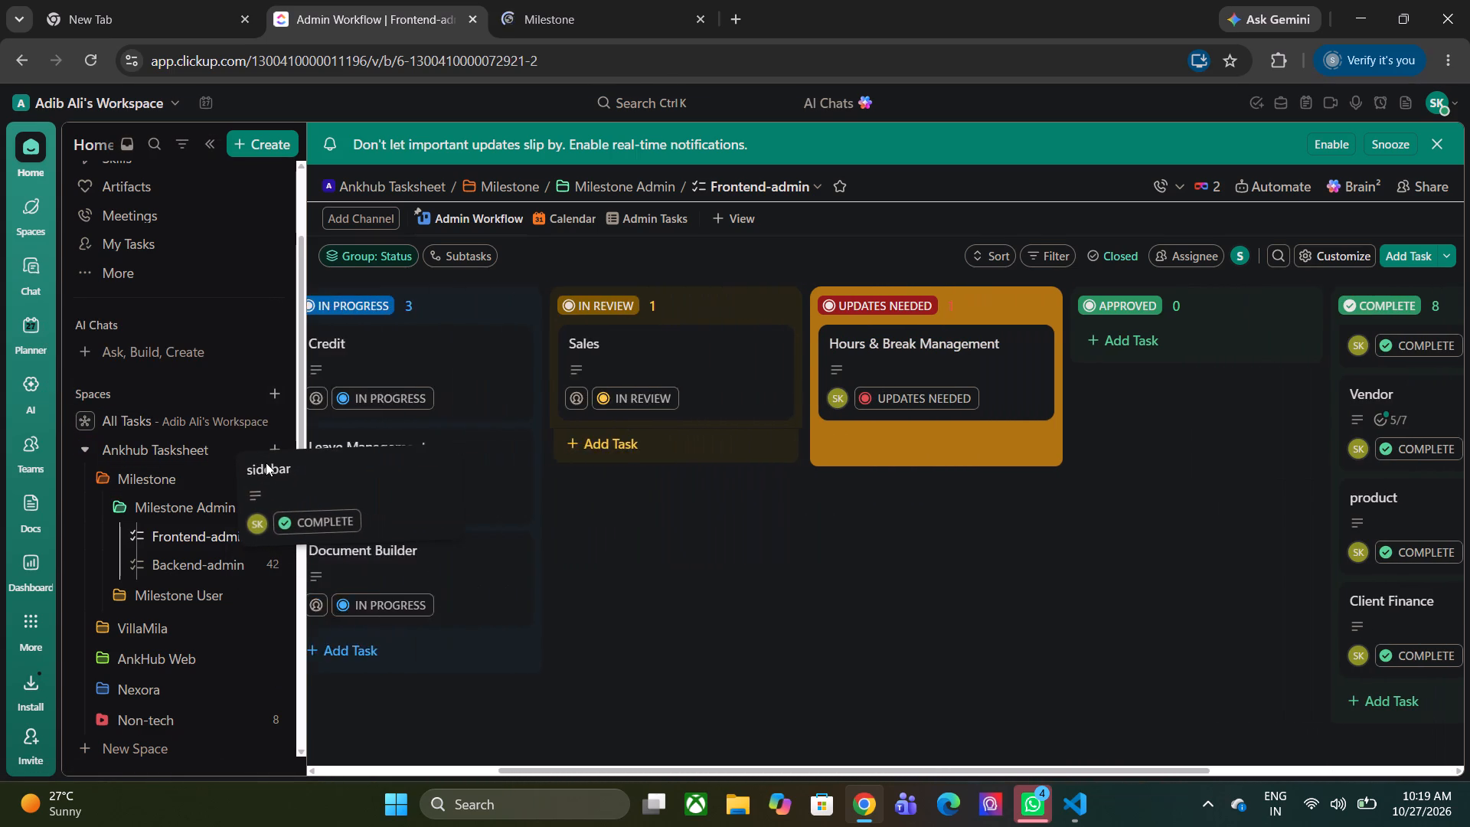
pyautogui.moveTo(266, 463); pyautogui.dragTo(369, 357)
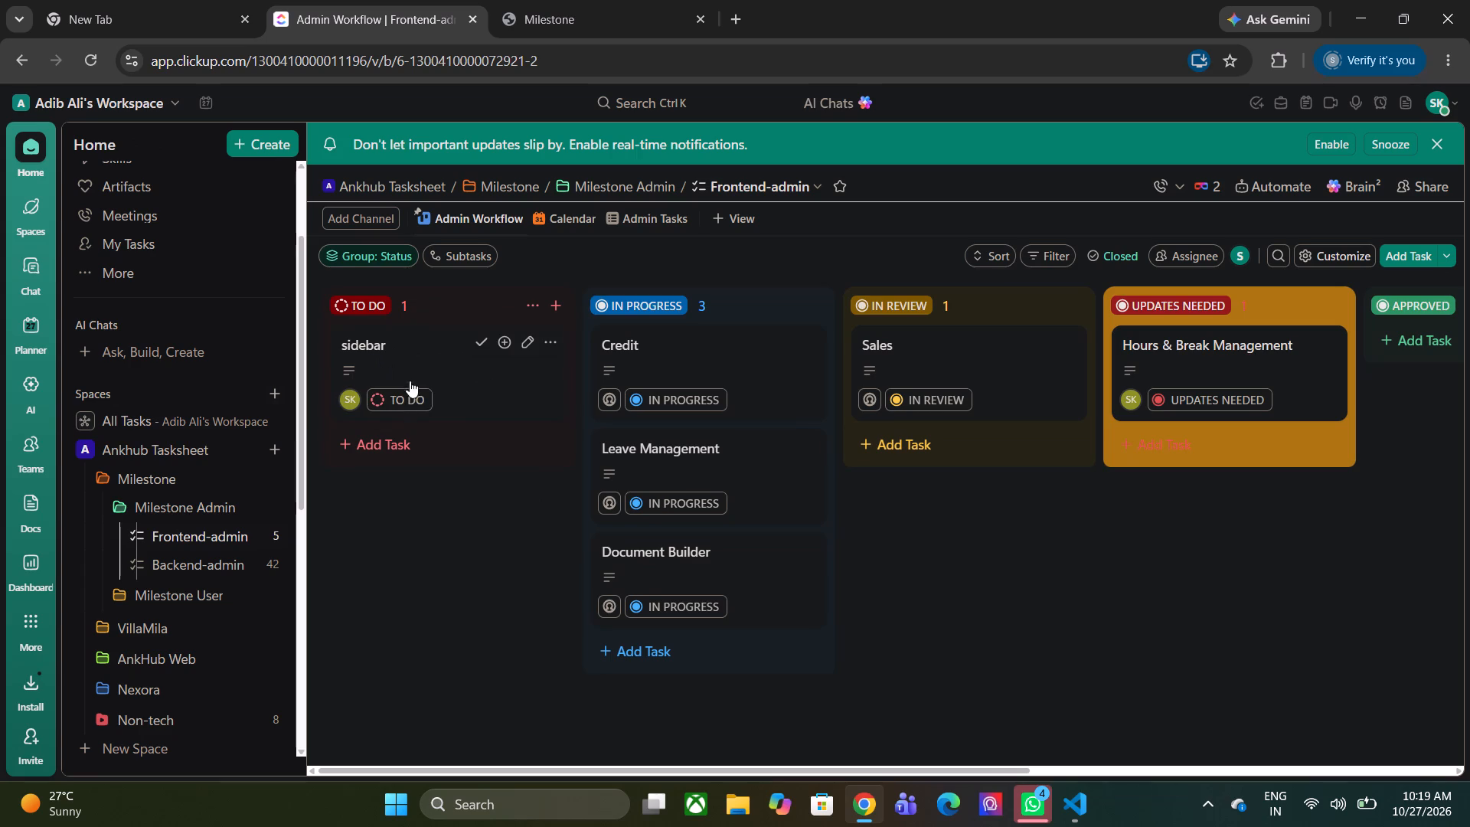
pyautogui.click(414, 348)
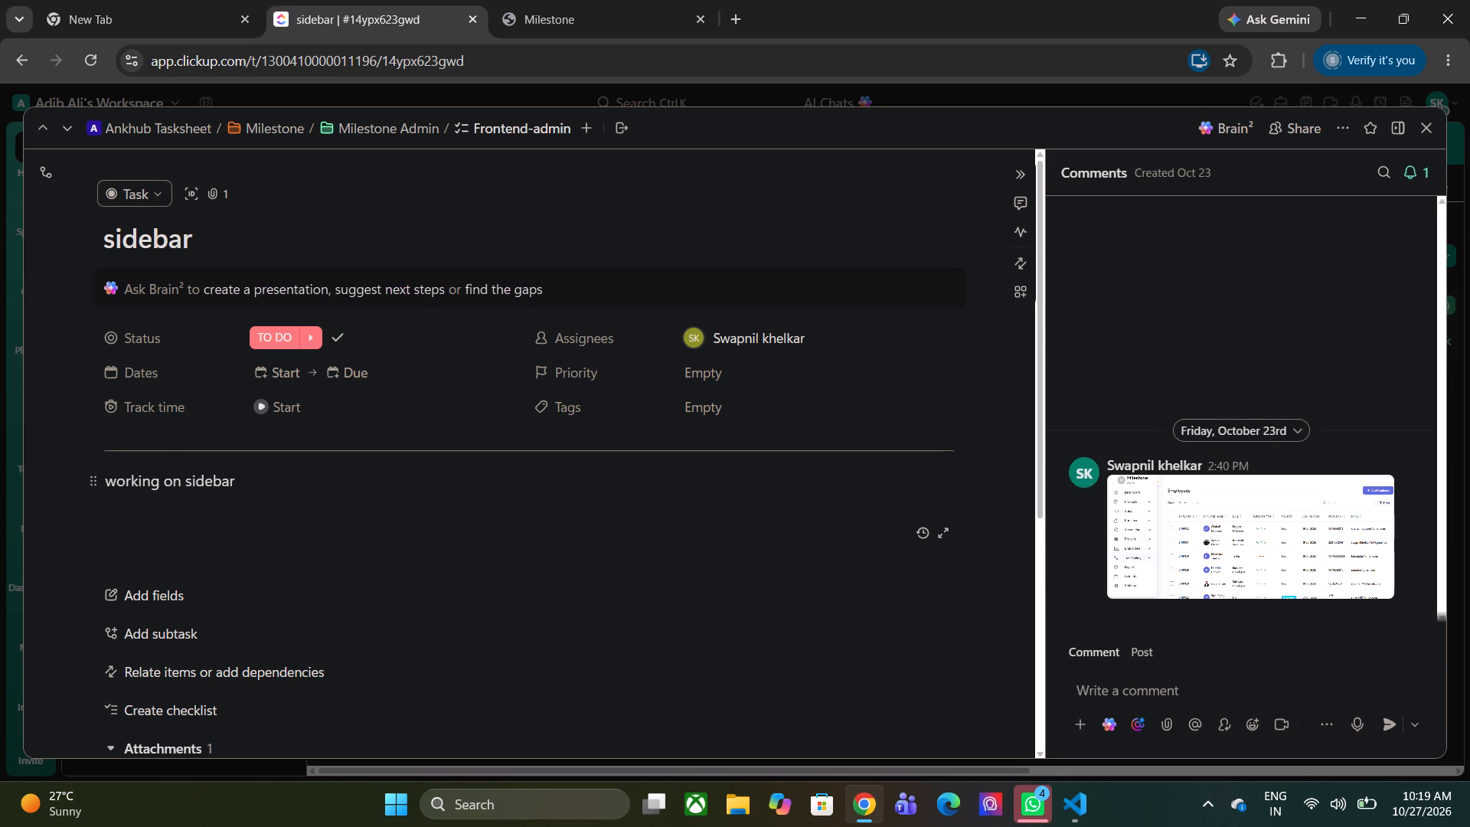
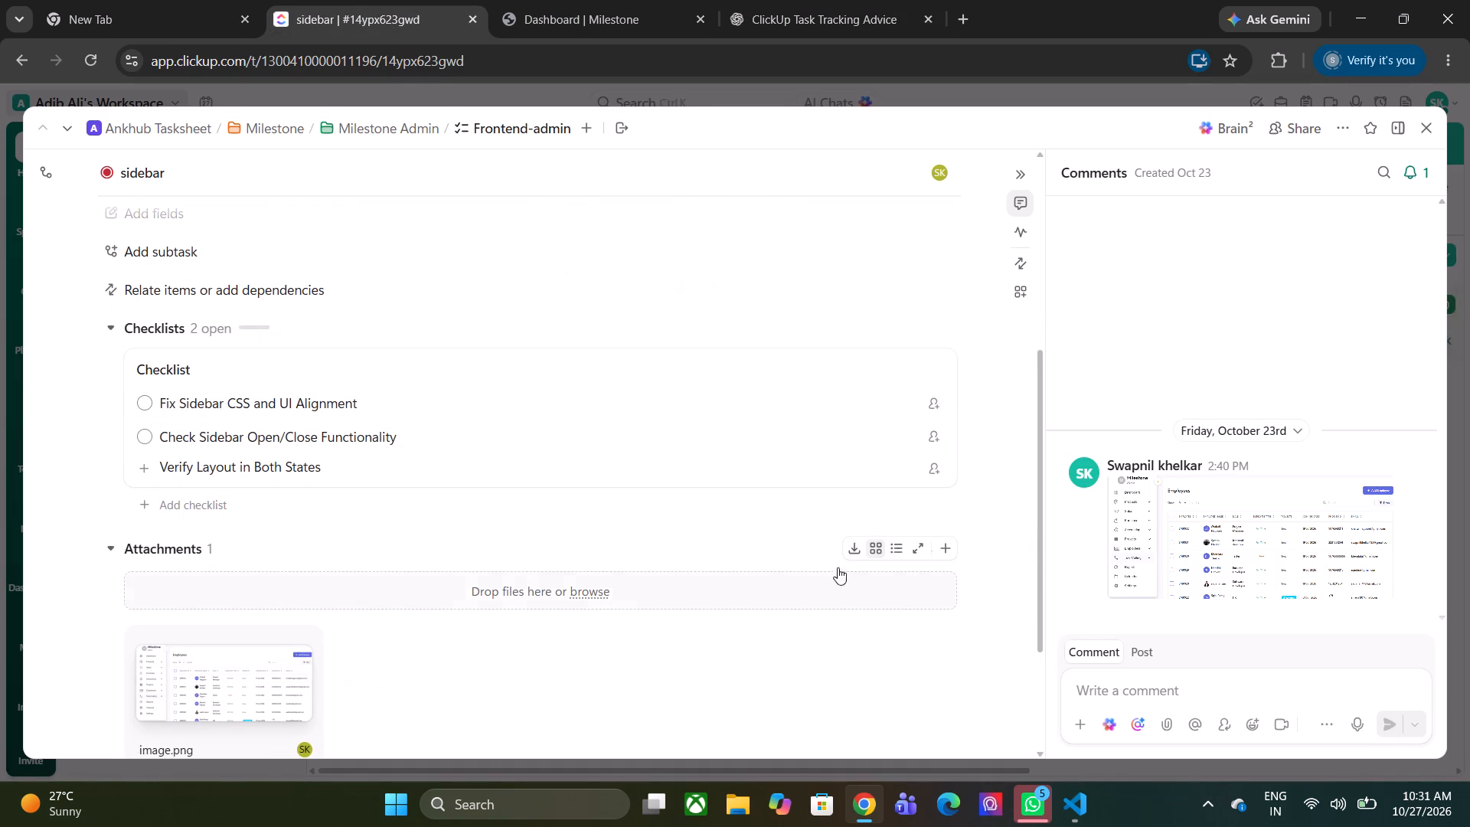
pyautogui.press('Return')
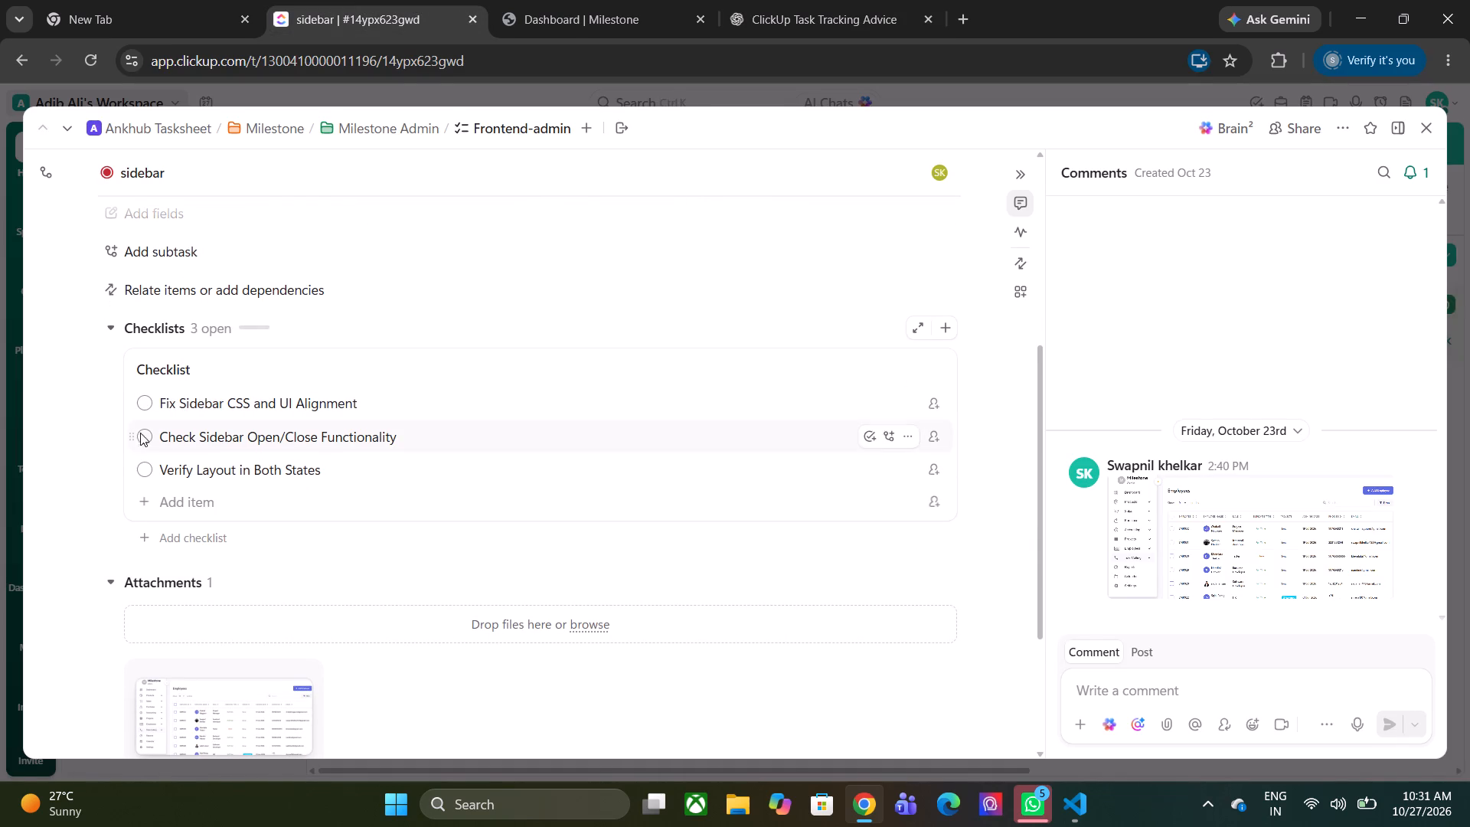
pyautogui.click(102, 487)
# Set the sidebar task's start date to This weekend (Saturday, October 31, 2026), leaving the due date empty.
pyautogui.scroll(1, 593, 364)
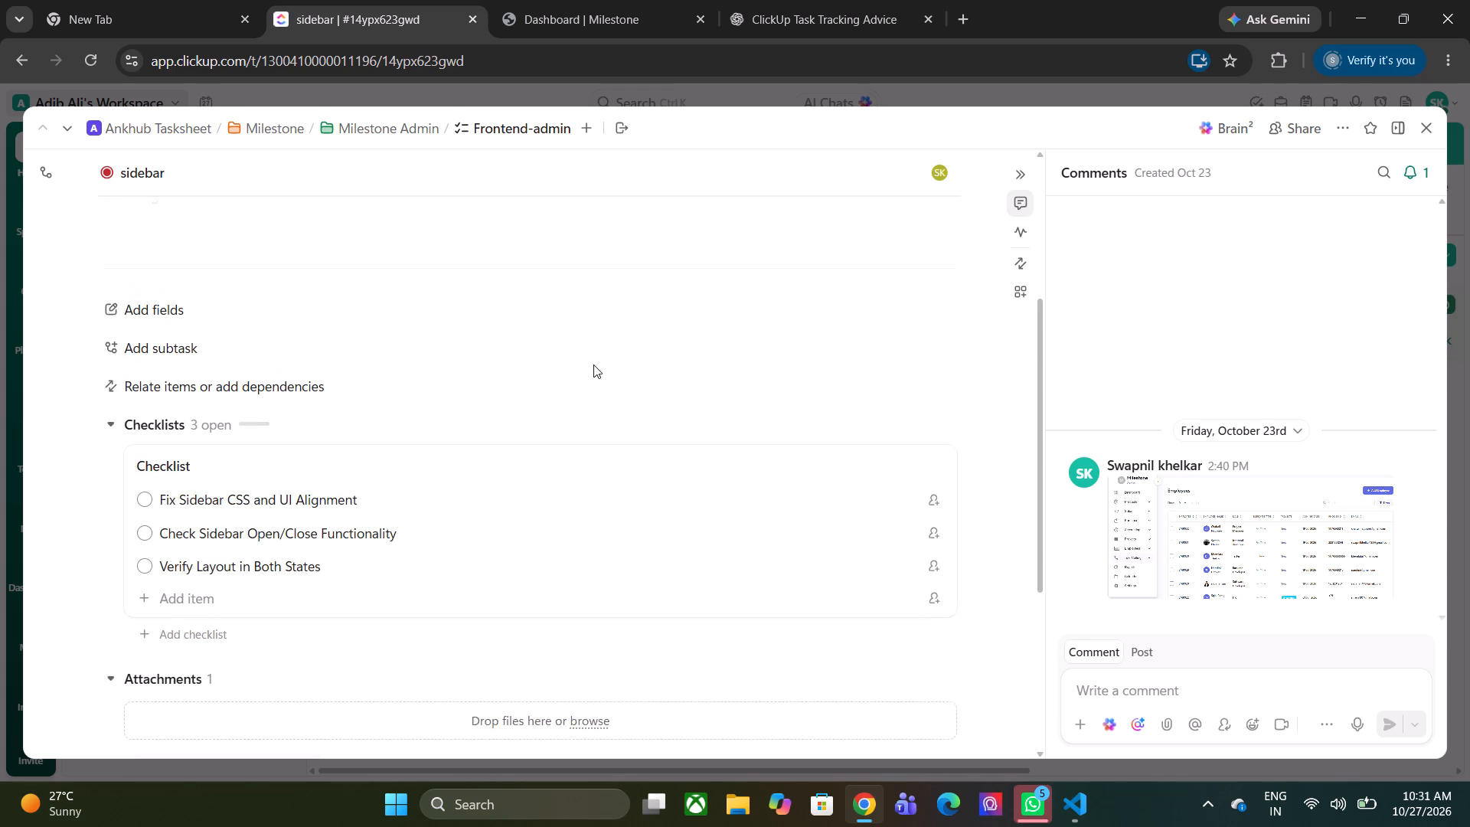
pyautogui.scroll(3, 593, 364)
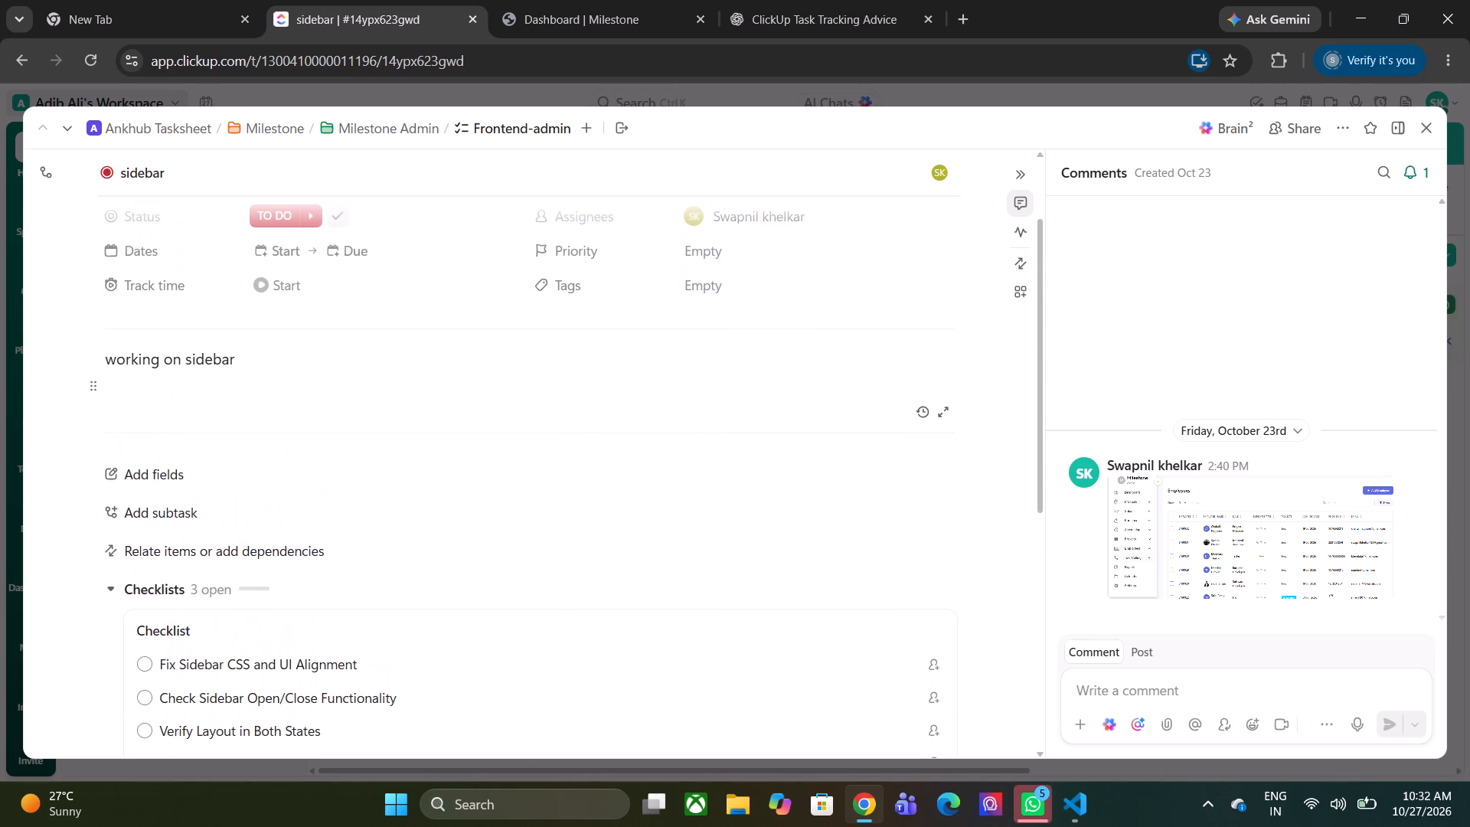
pyautogui.scroll(3, 442, 421)
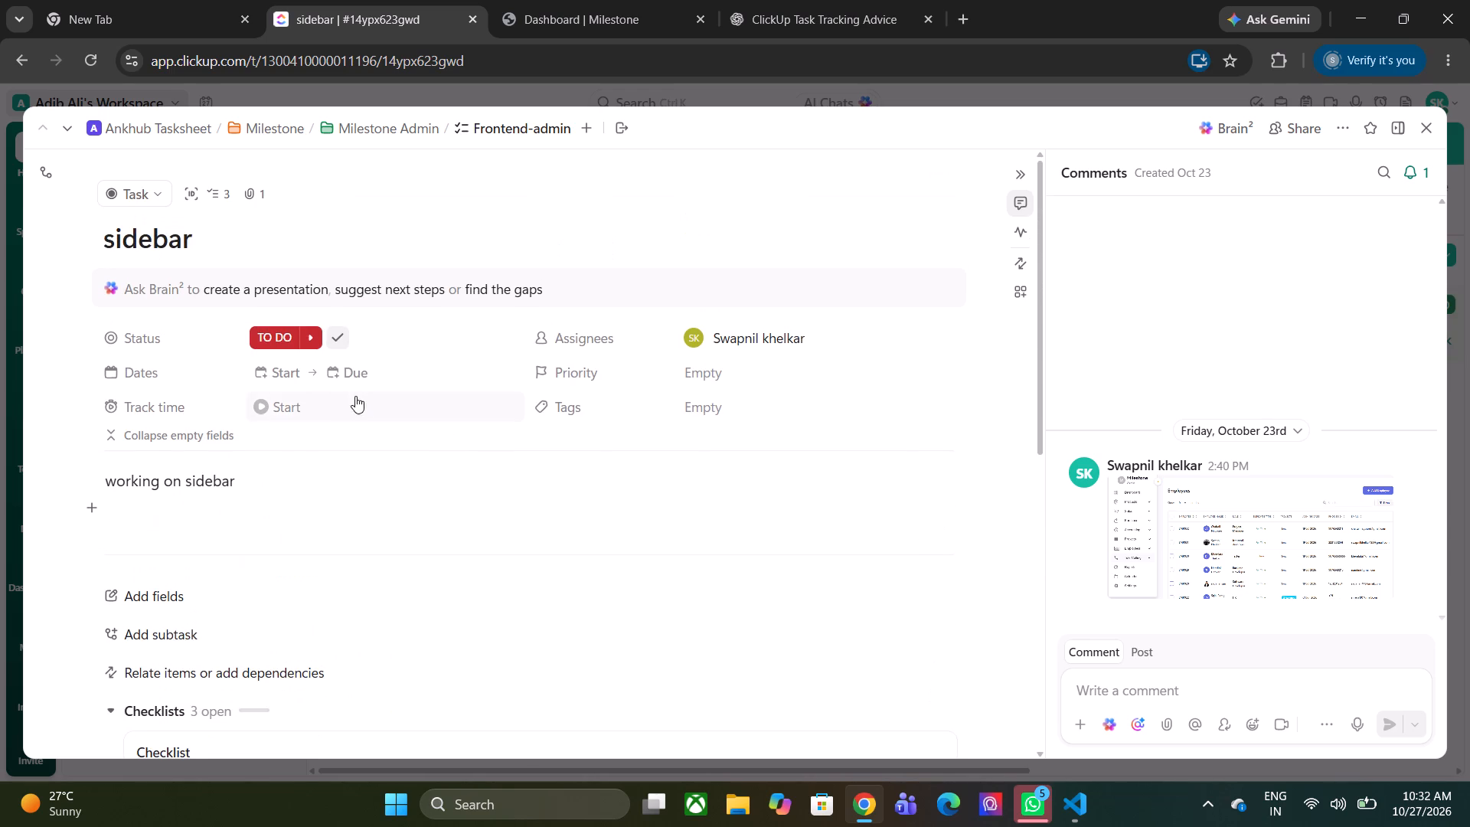
pyautogui.click(292, 377)
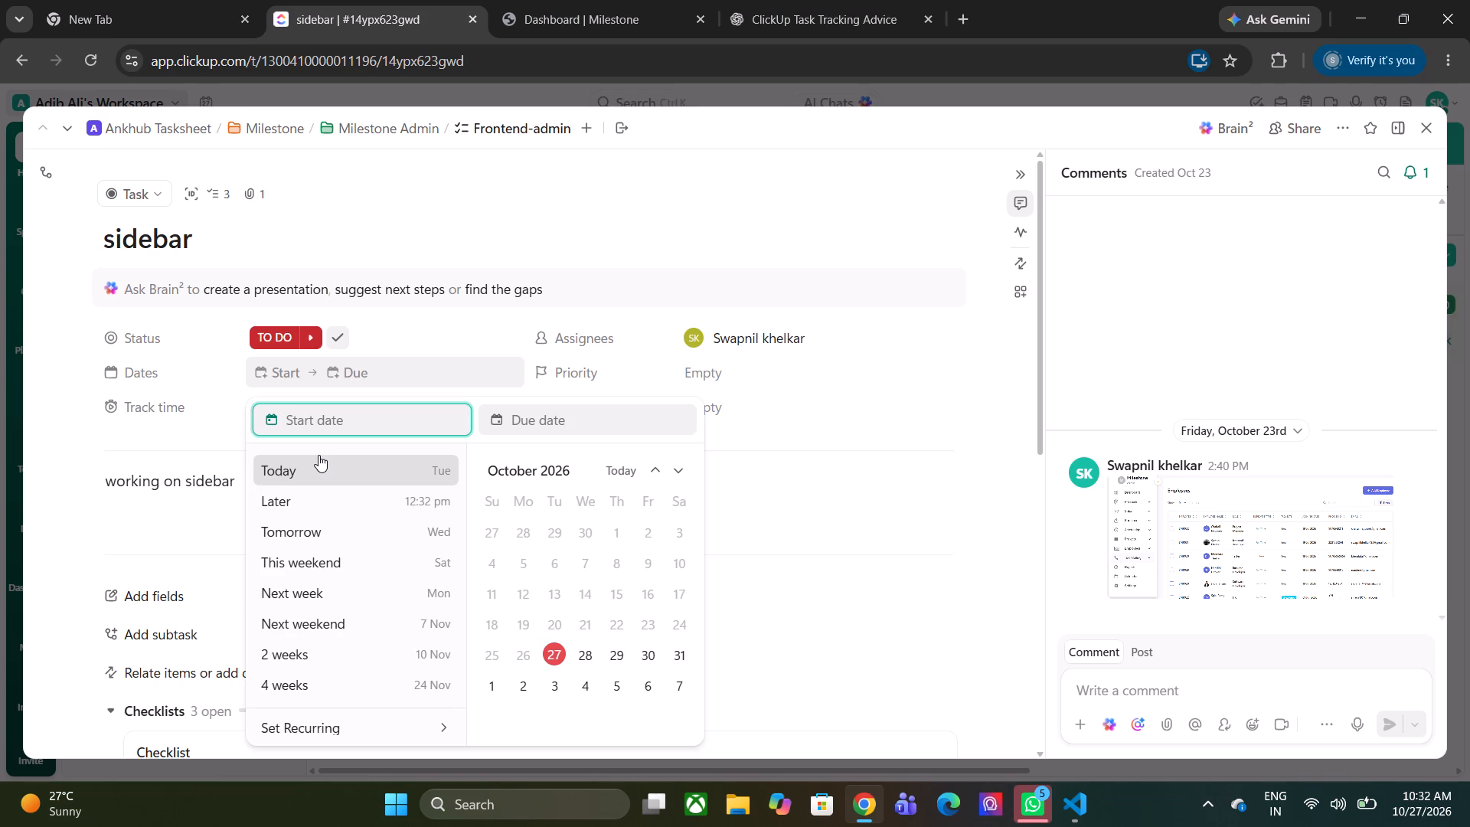
pyautogui.click(315, 575)
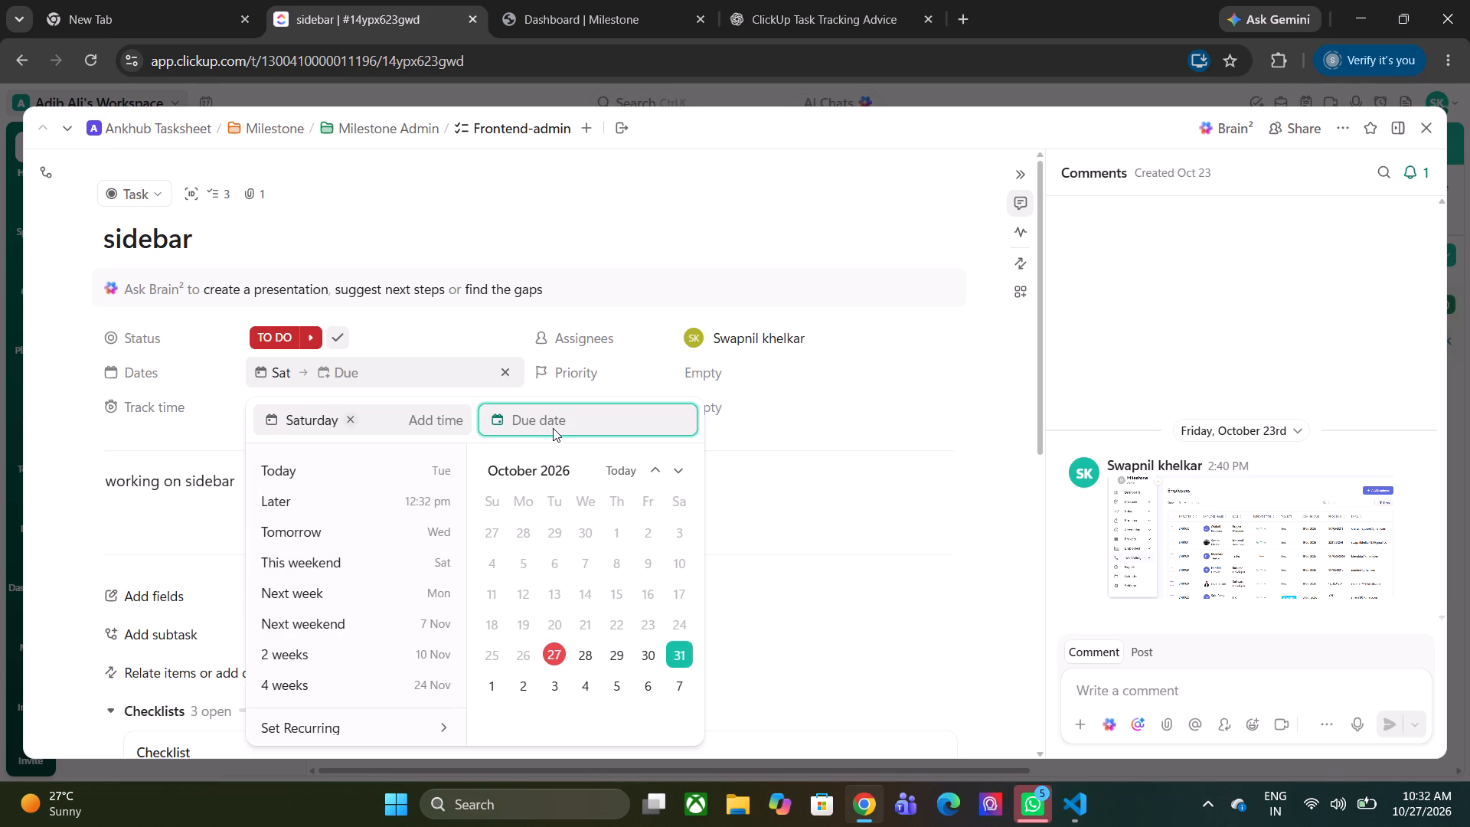
pyautogui.click(767, 547)
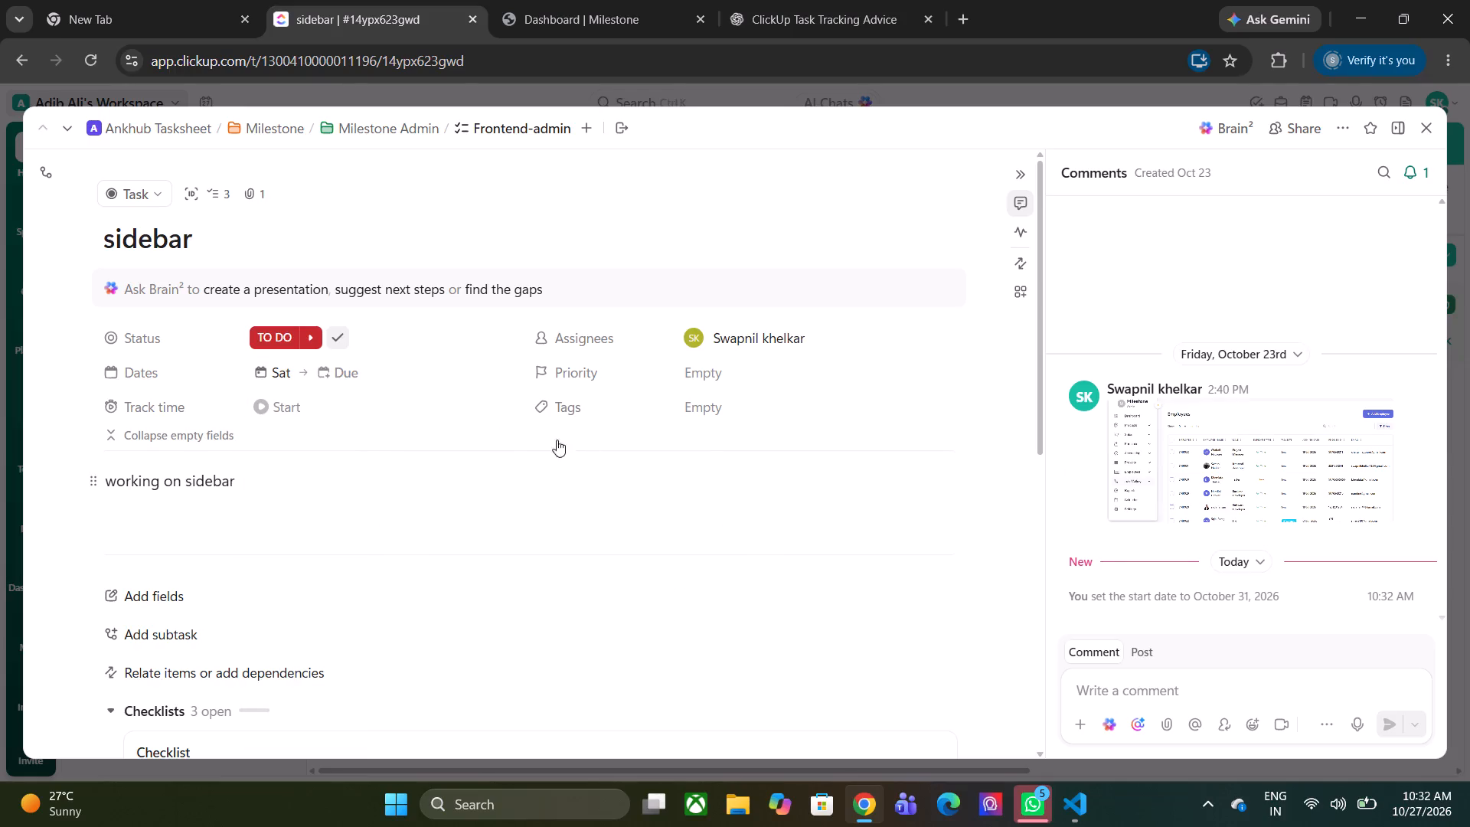
# Set the sidebar task's priority to Low, check over its fields and checklist, and close the task.
pyautogui.click(689, 380)
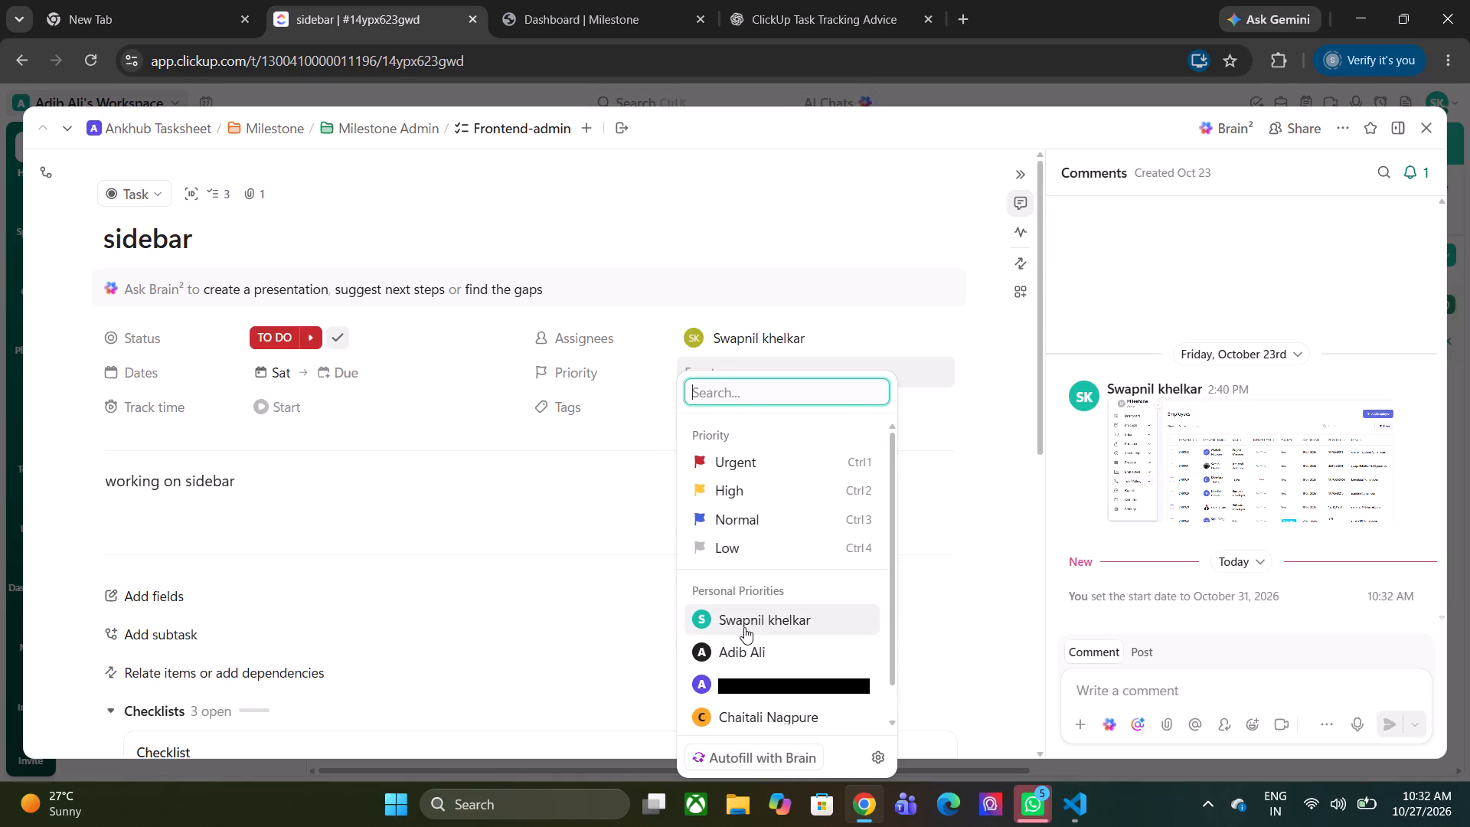
pyautogui.click(730, 543)
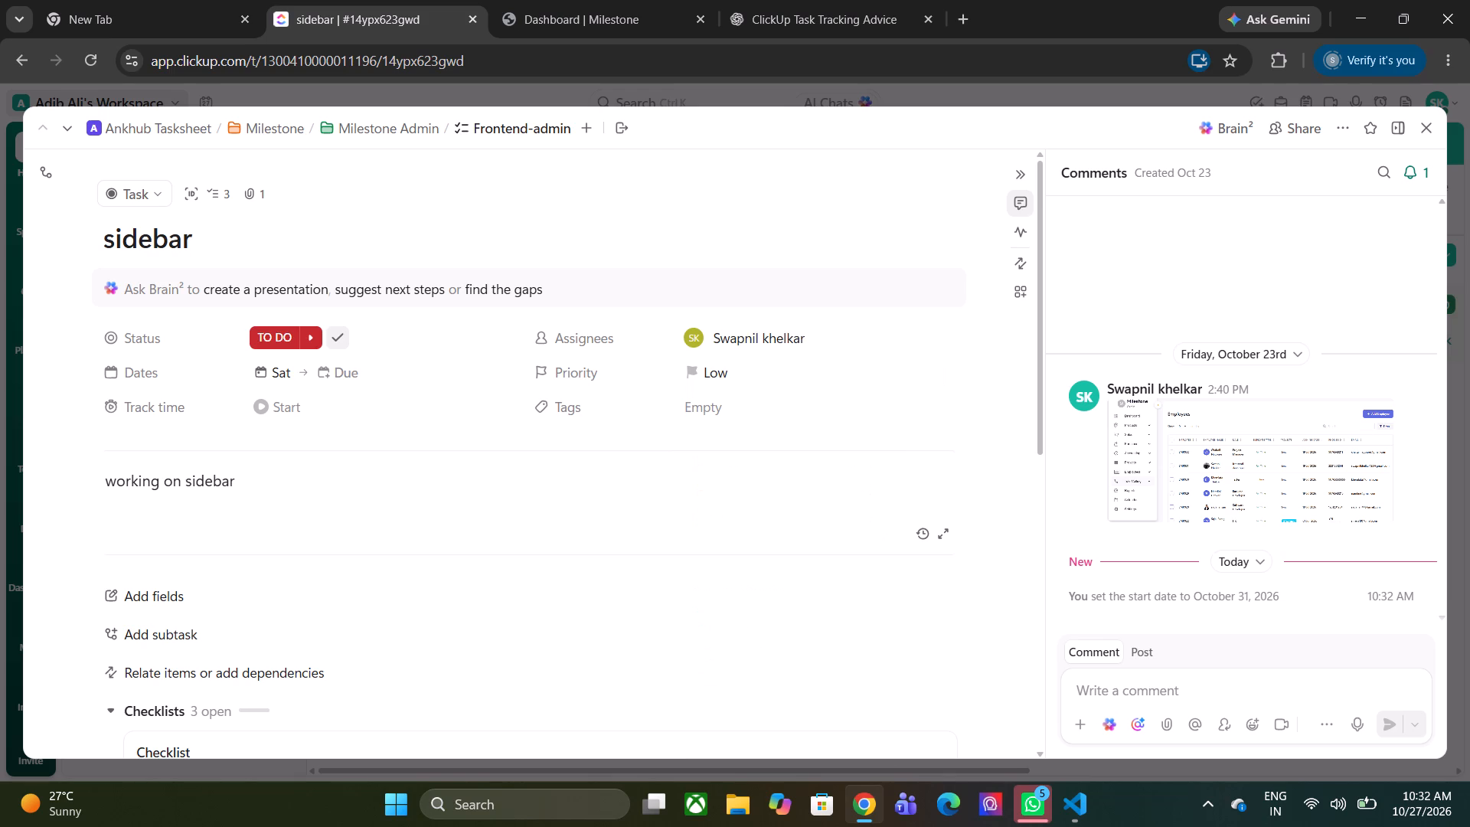
pyautogui.scroll(-1, 624, 550)
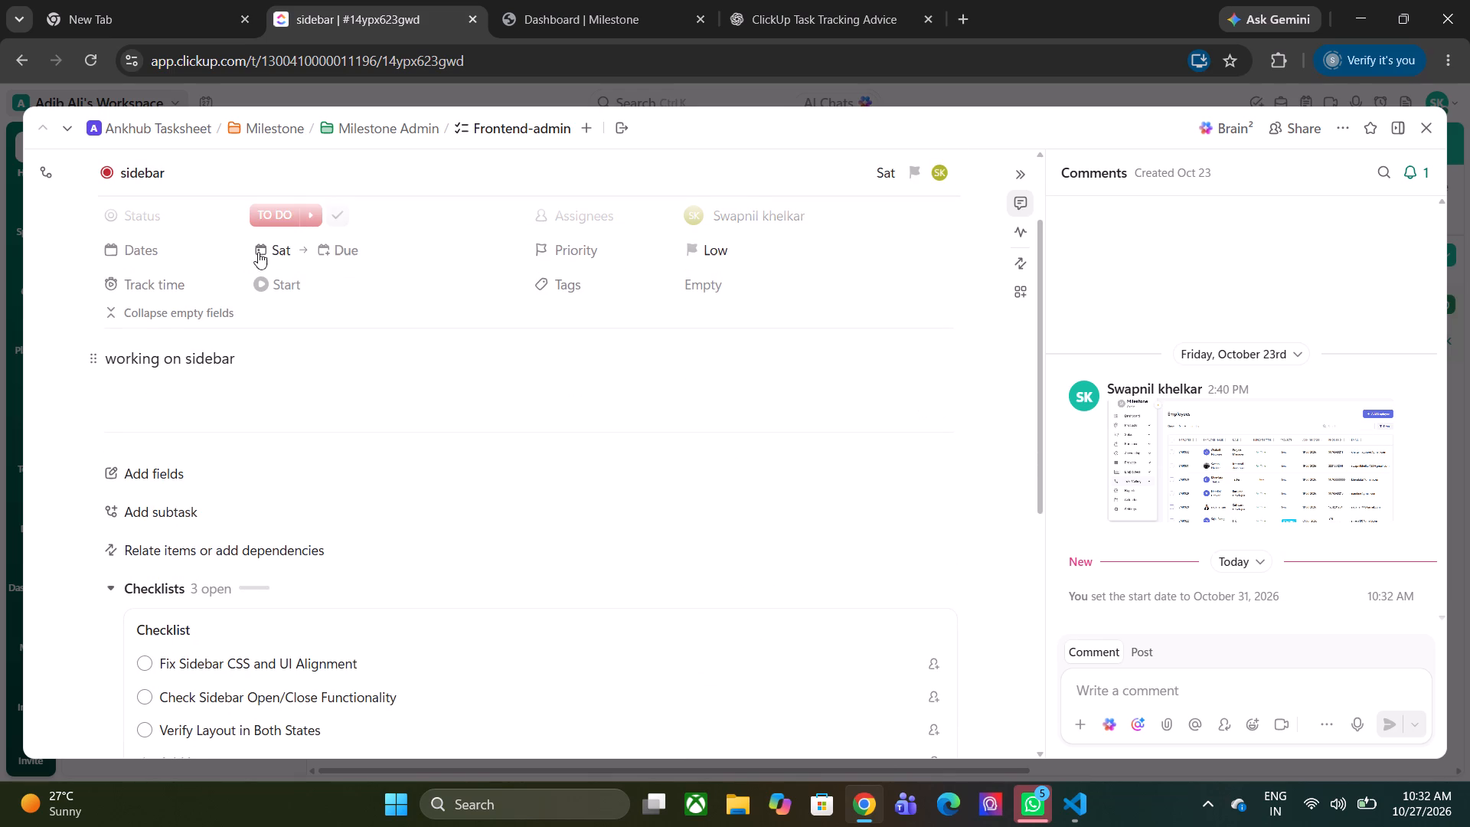
pyautogui.scroll(-6, 557, 441)
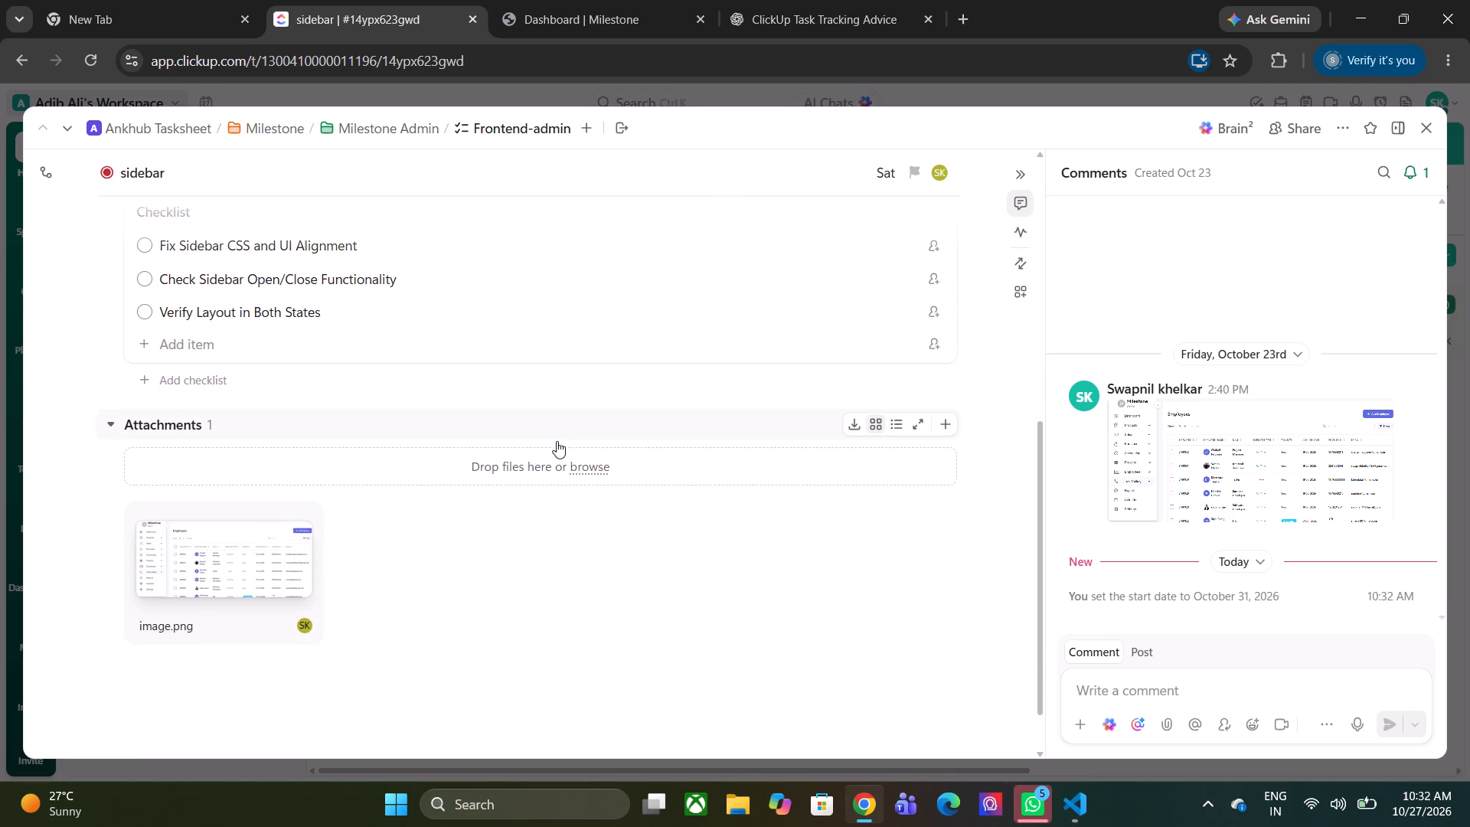
pyautogui.scroll(4, 557, 441)
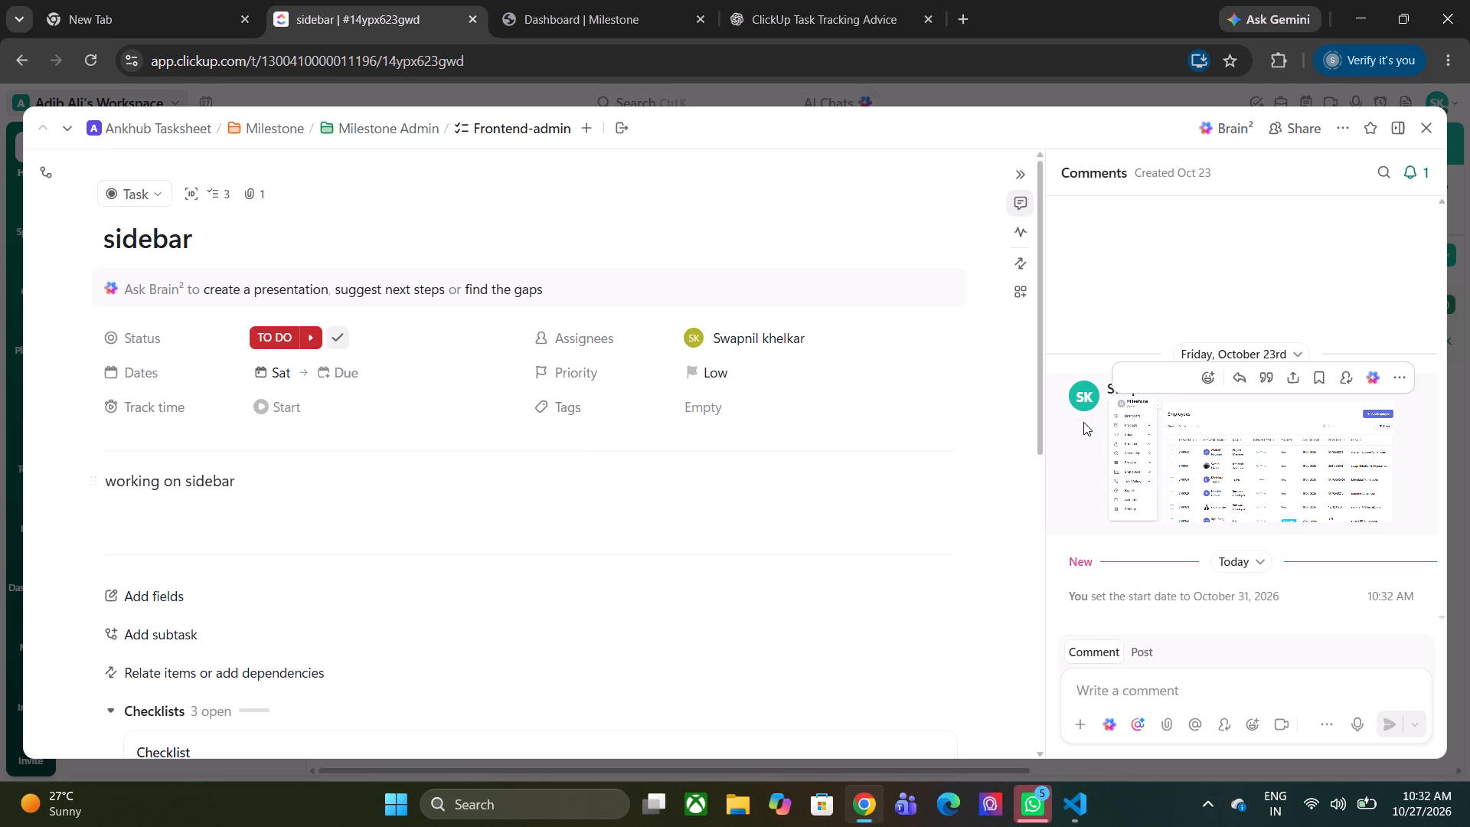
pyautogui.click(1423, 126)
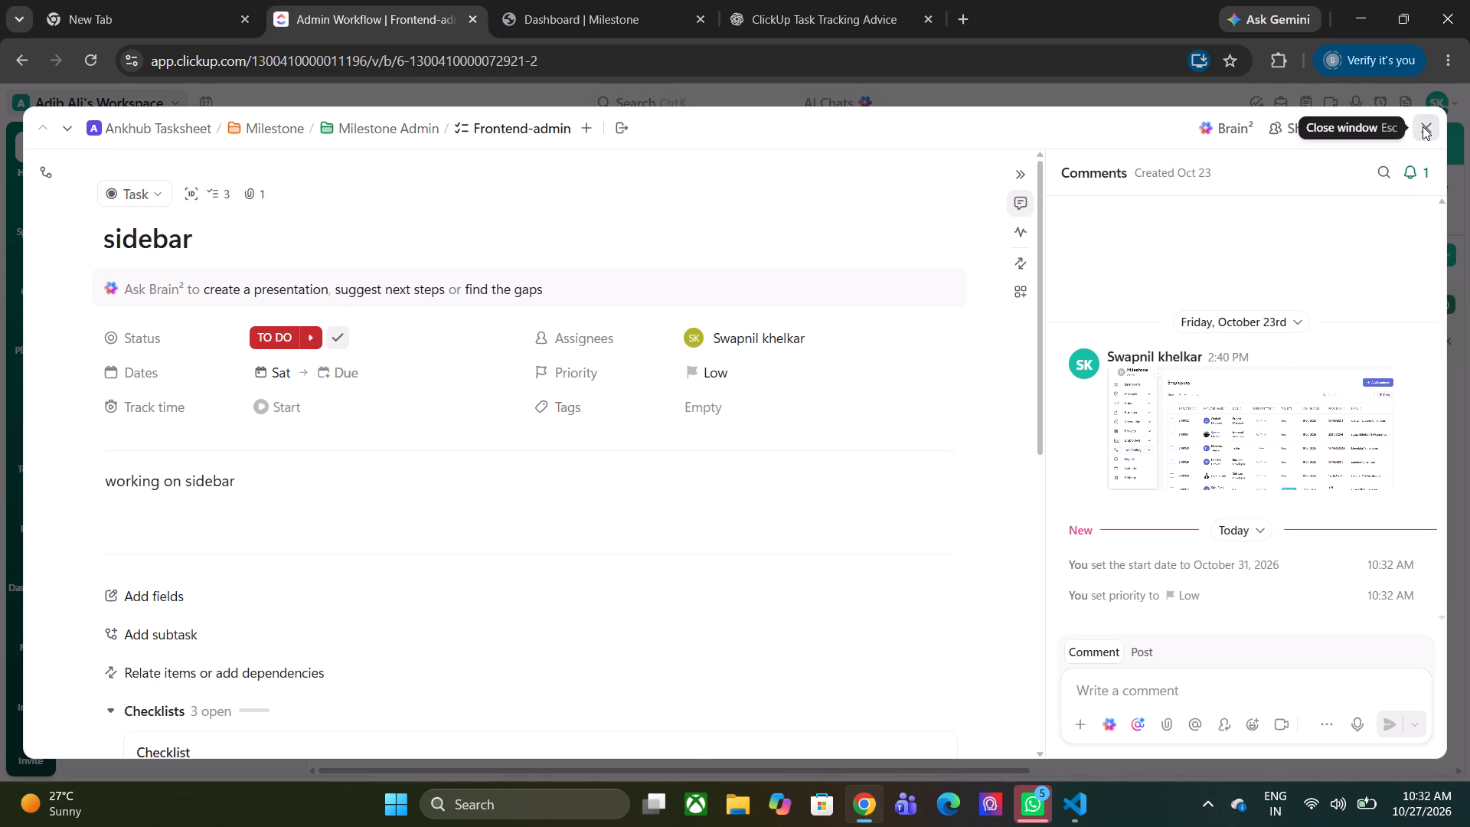
# Open the product task from the Complete column of the Frontend-admin board.
pyautogui.hscroll(-9, 1088, 522)
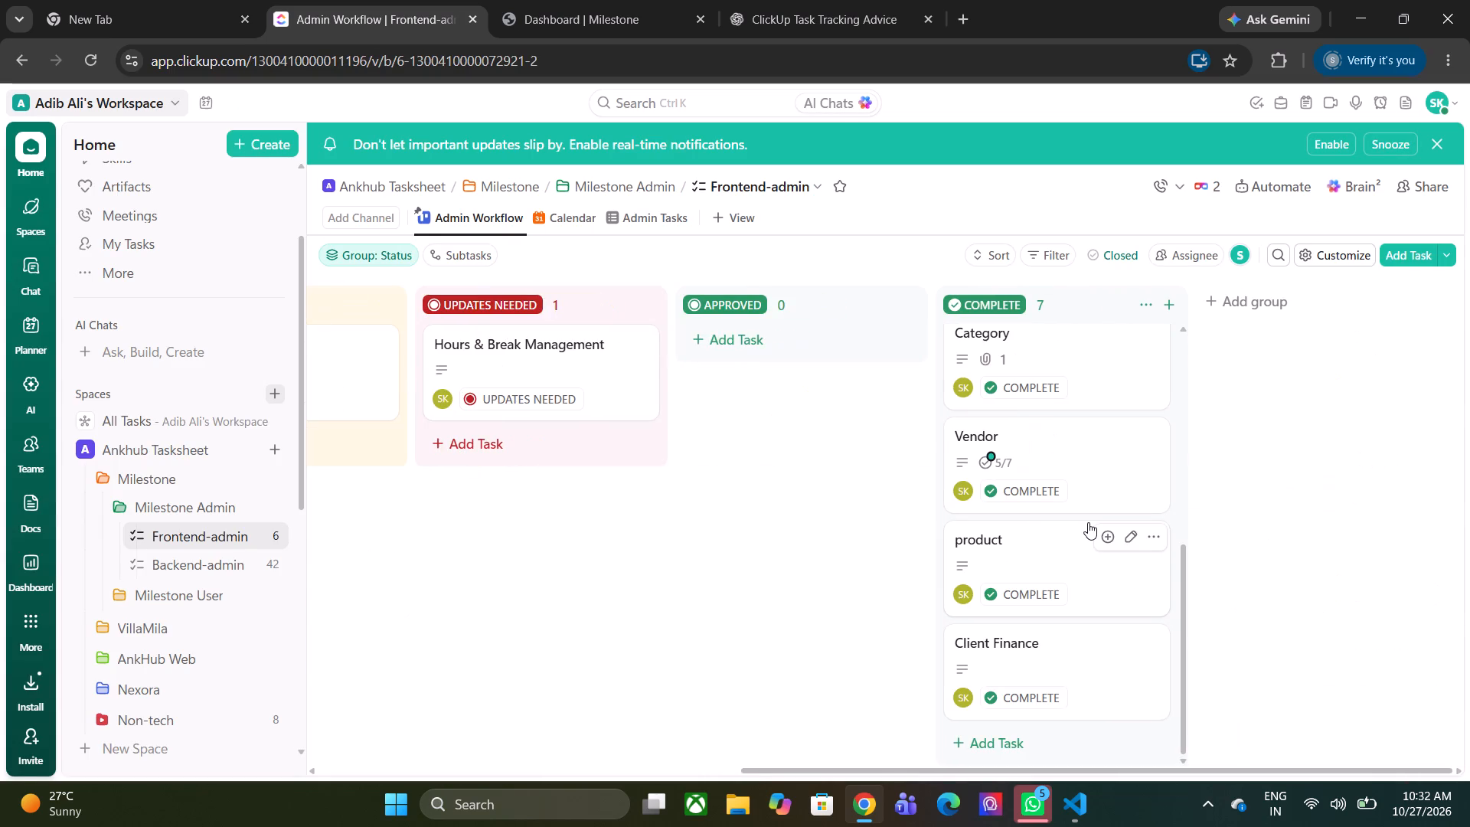
pyautogui.hscroll(8, 1088, 522)
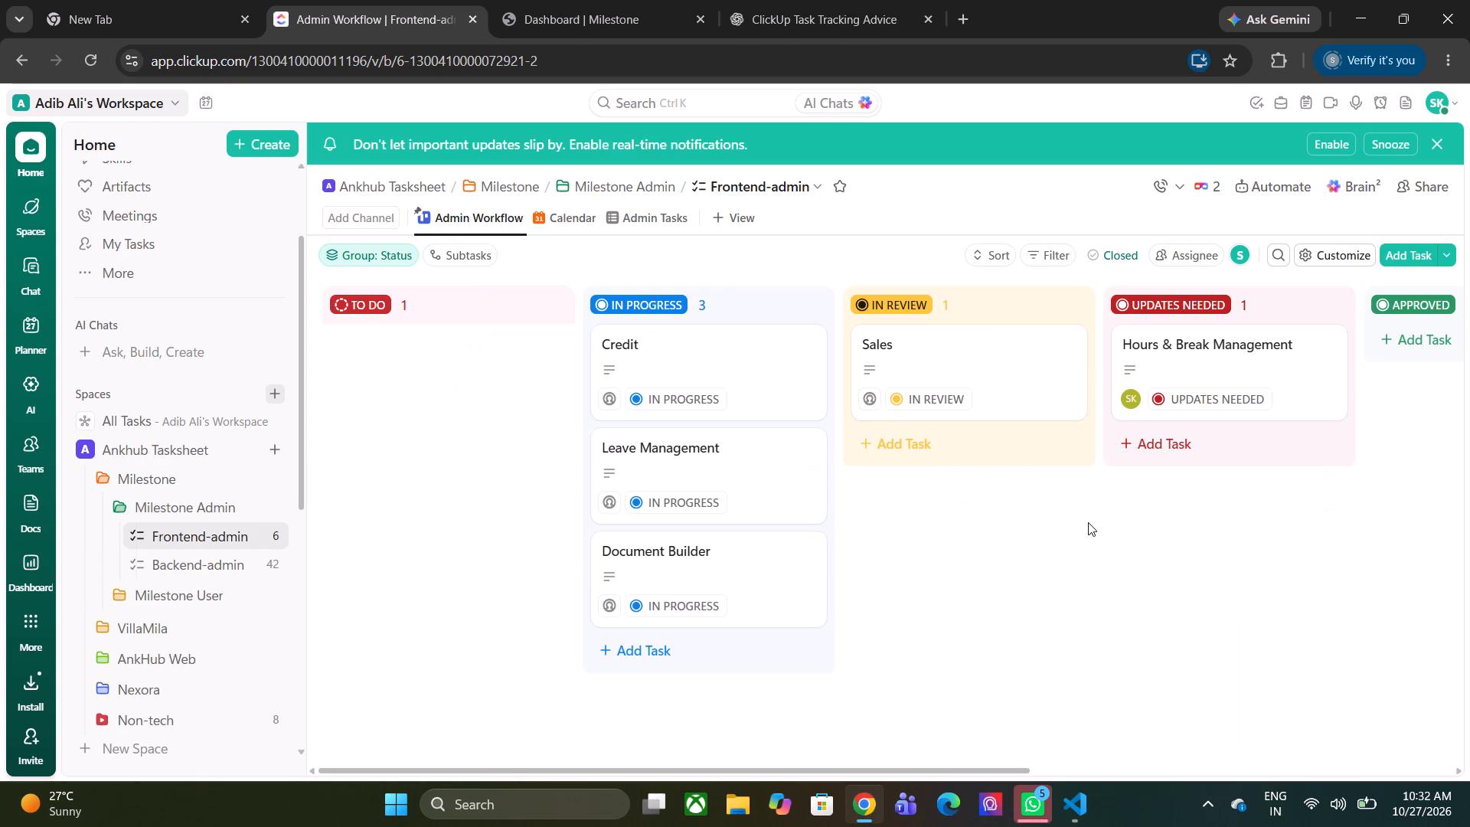
pyautogui.hscroll(-8, 1088, 522)
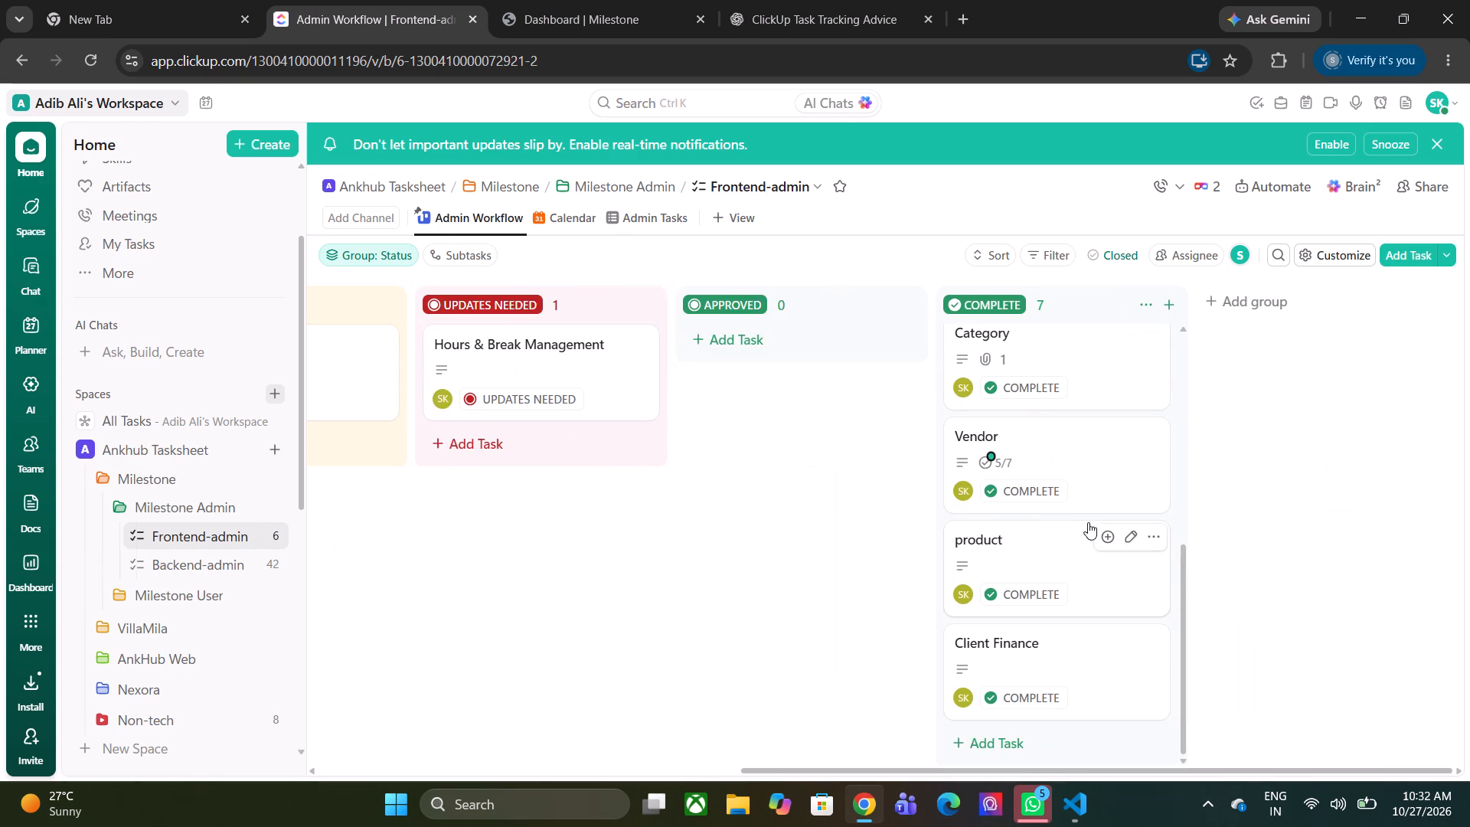
pyautogui.scroll(-8, 1088, 522)
pyautogui.scroll(-4, 957, 624)
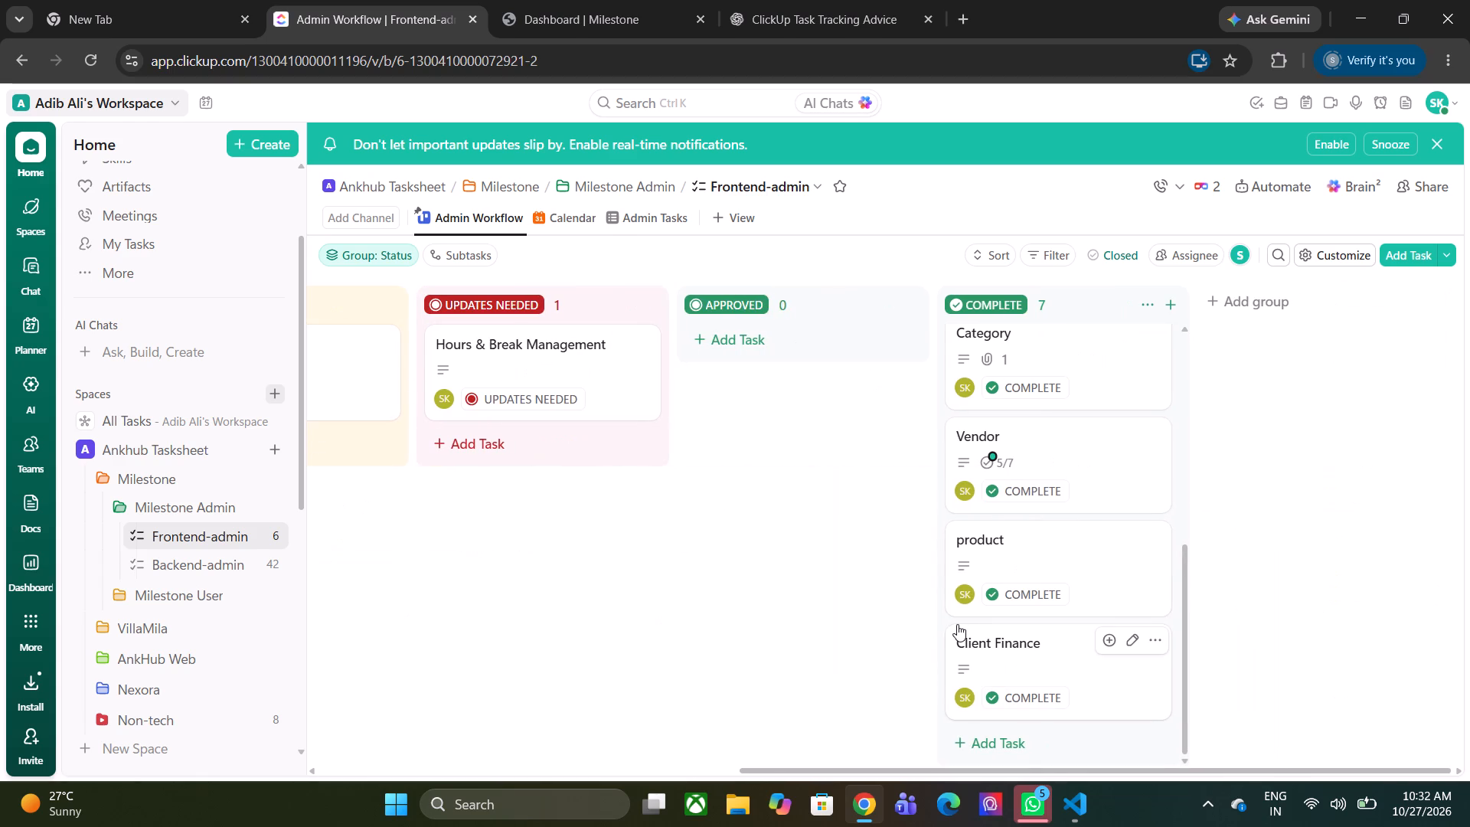
pyautogui.scroll(-2, 957, 624)
pyautogui.click(1003, 551)
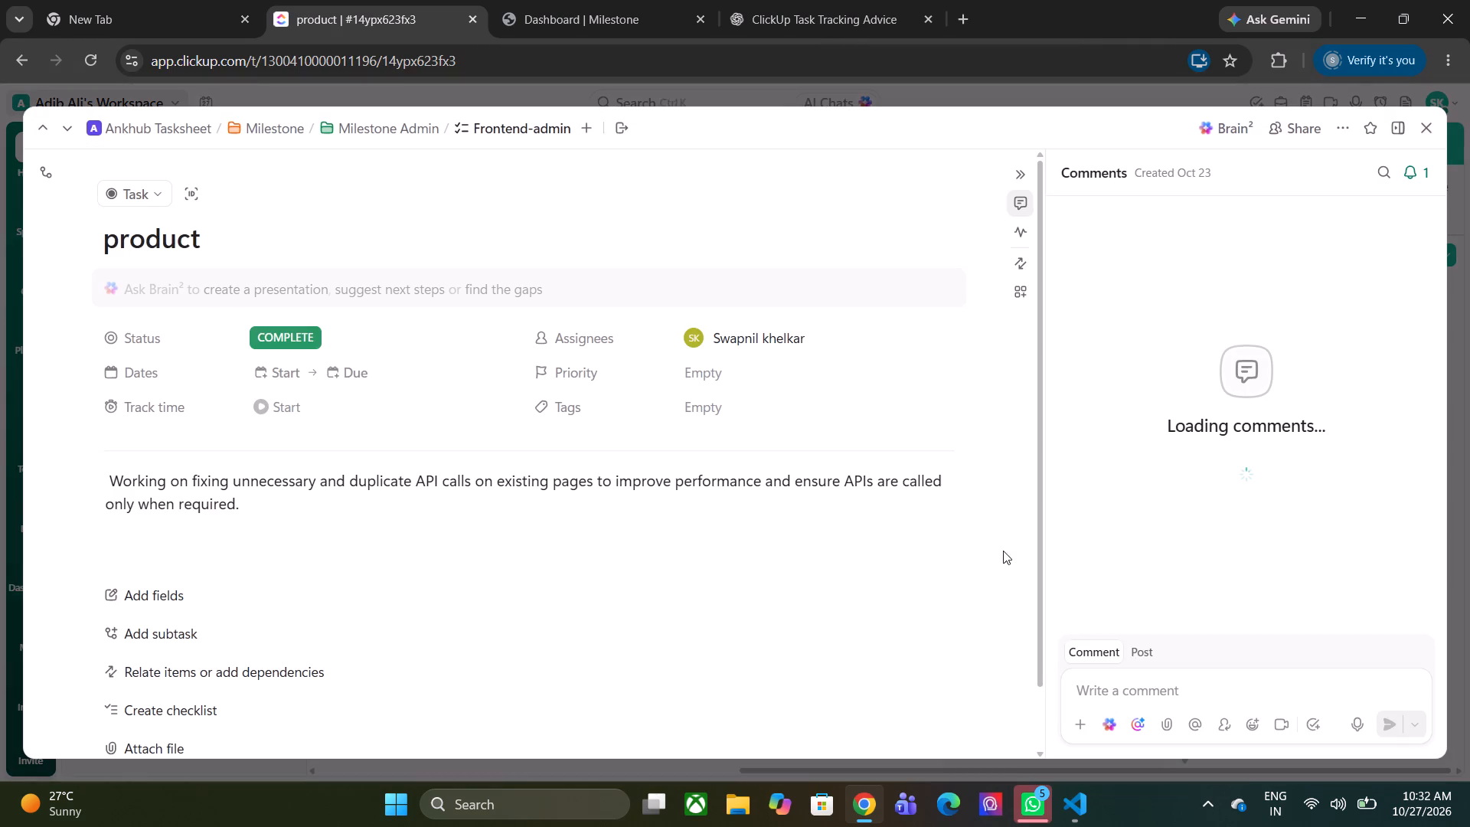
pyautogui.moveTo(259, 508); pyautogui.dragTo(197, 502)
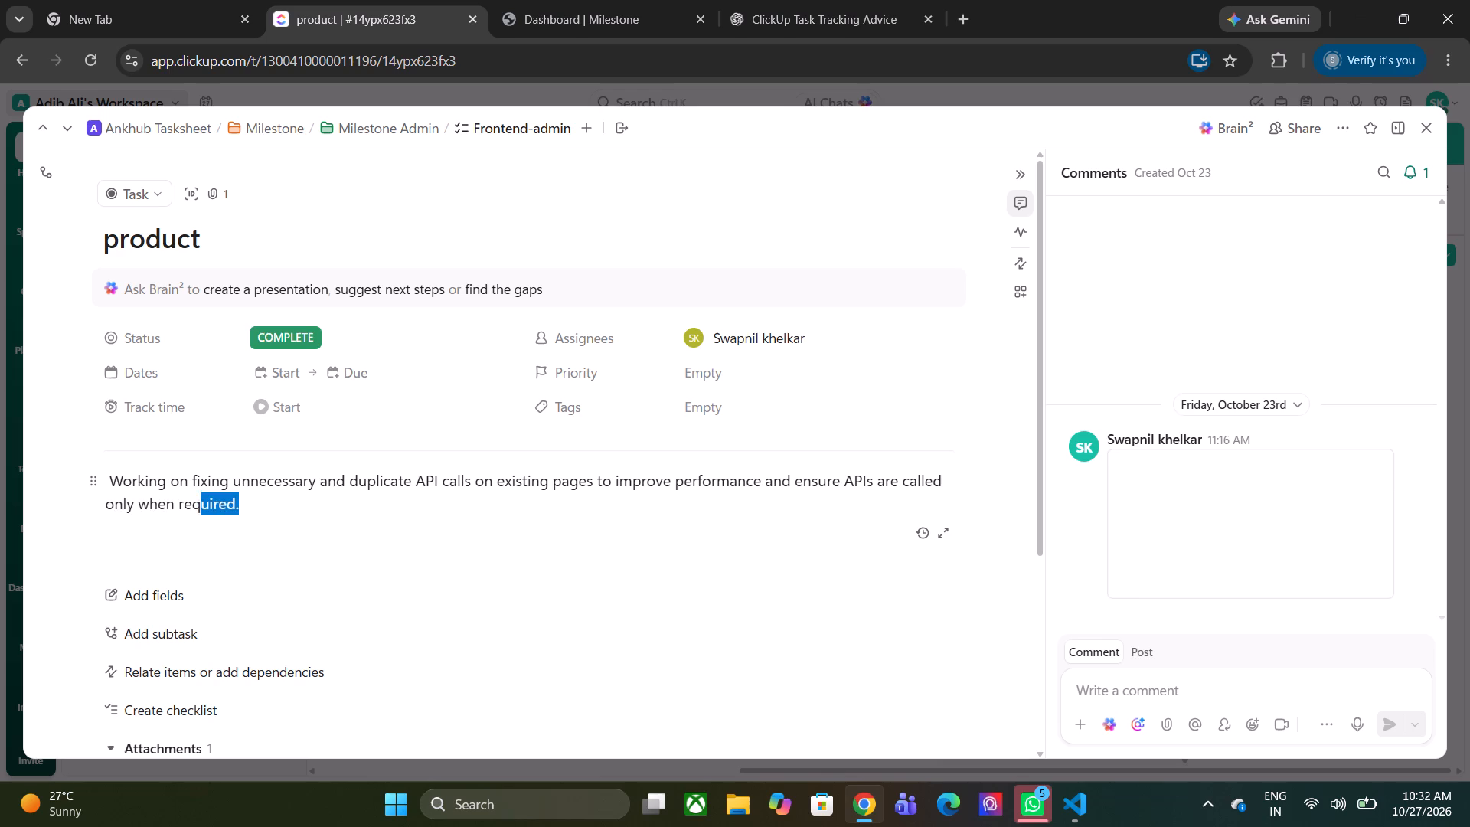
pyautogui.moveTo(197, 502); pyautogui.dragTo(102, 482)
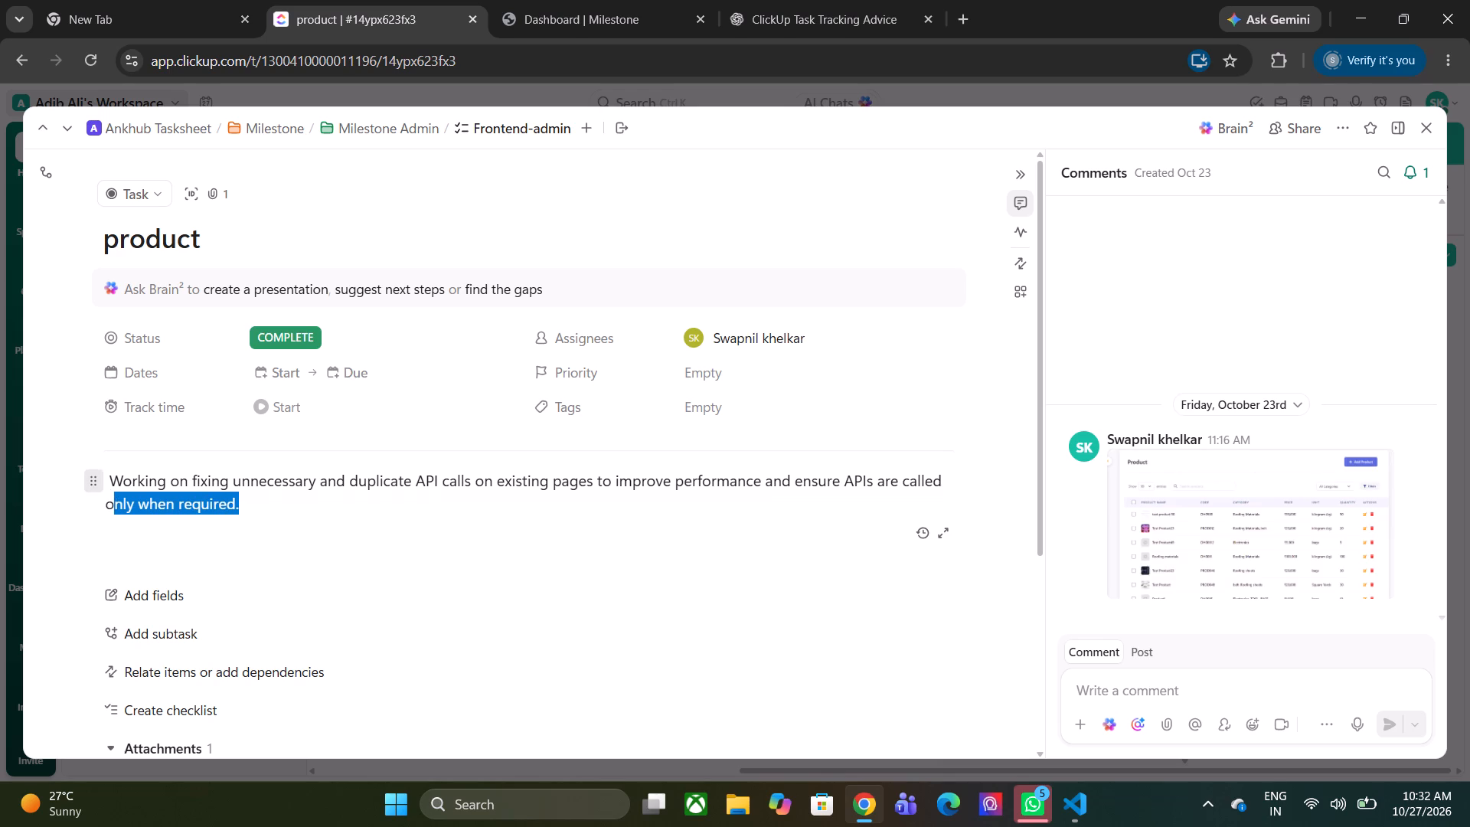
pyautogui.moveTo(102, 482); pyautogui.dragTo(129, 481)
pyautogui.click(266, 551)
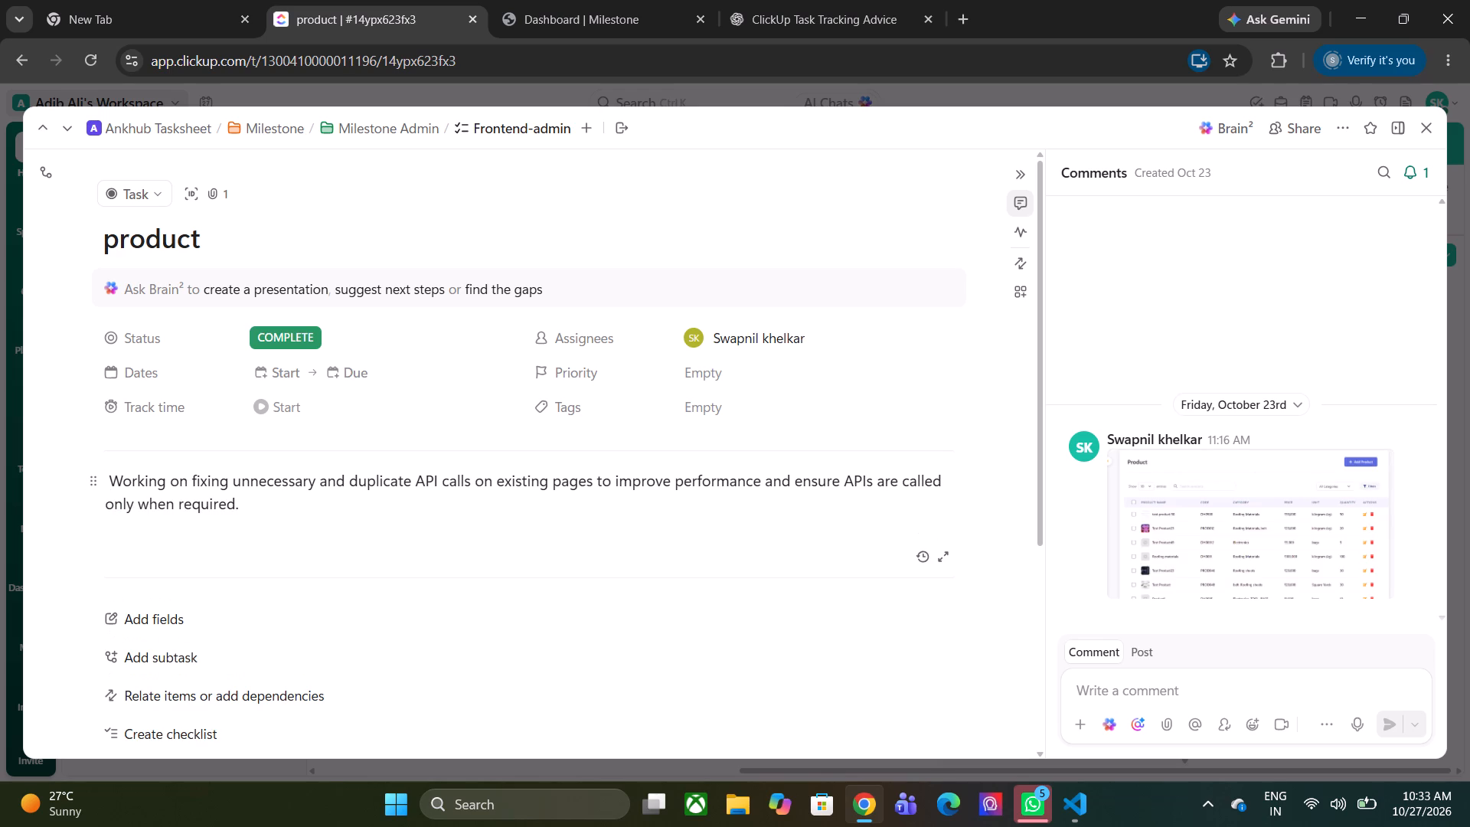
pyautogui.moveTo(108, 482); pyautogui.dragTo(232, 510)
pyautogui.hotkey('ctrl', 'c')
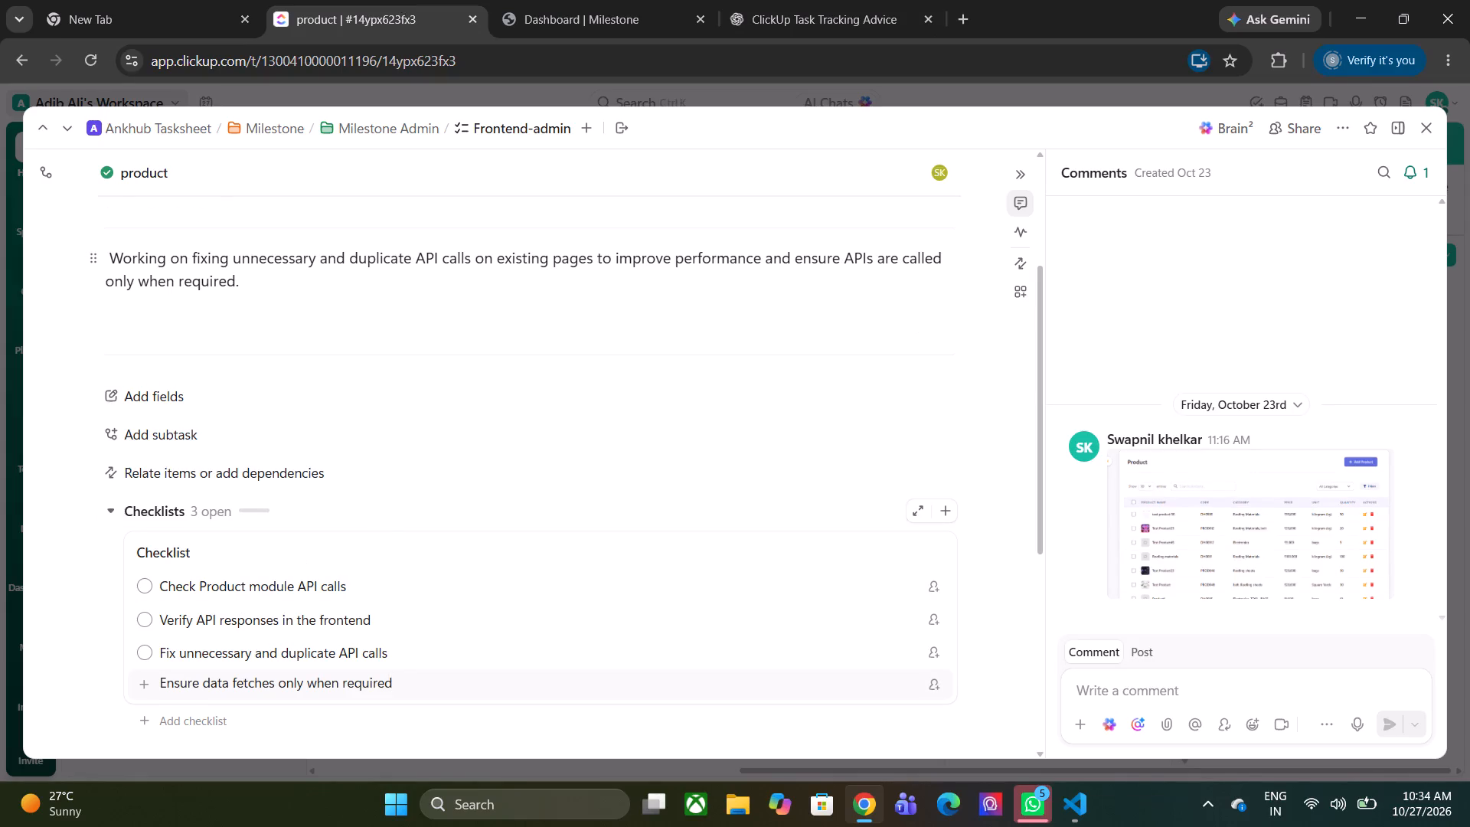
pyautogui.press('Return')
# Set the product task's priority to High.
pyautogui.scroll(4, 759, 642)
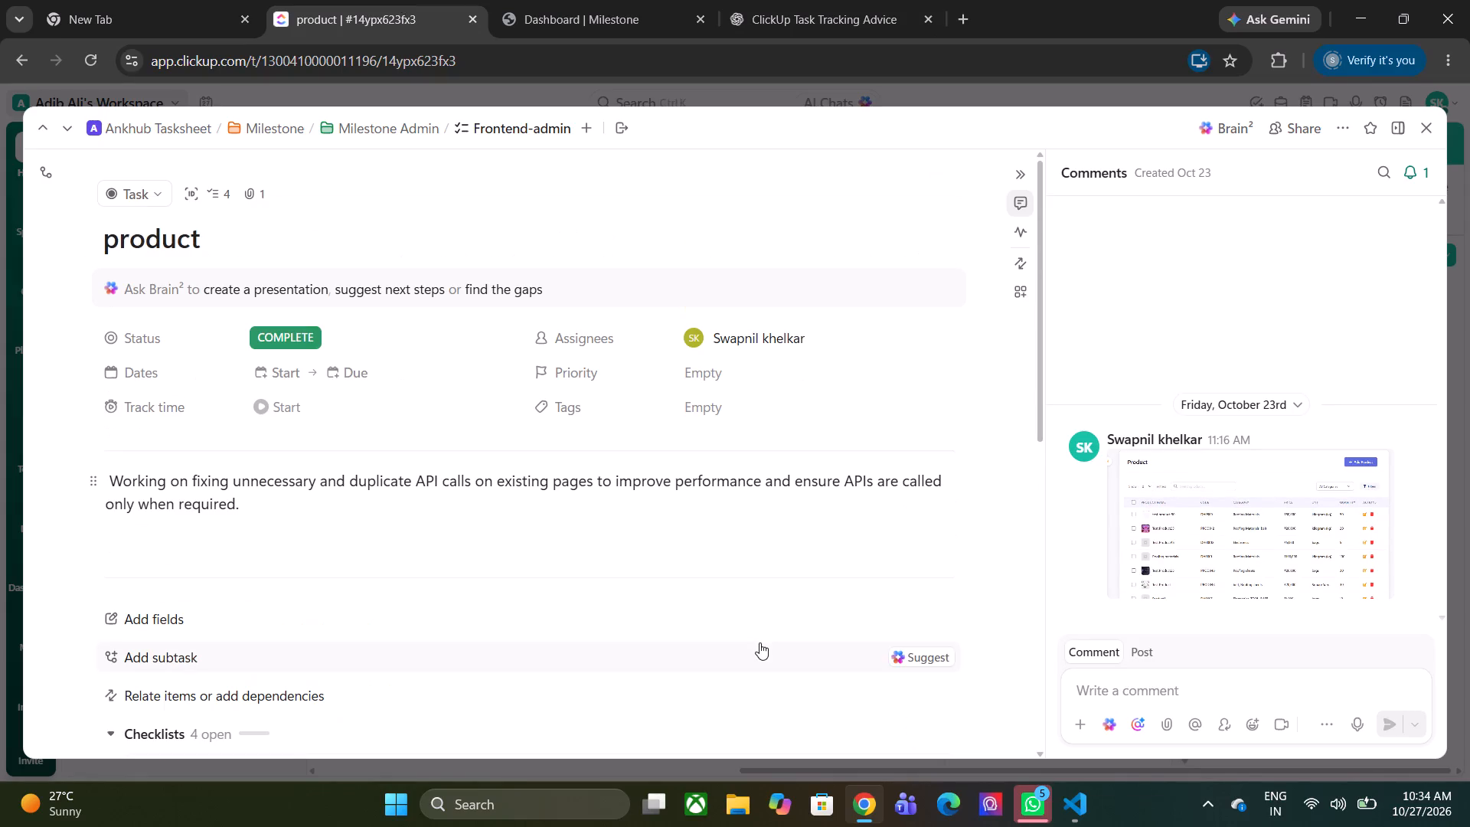
pyautogui.click(714, 367)
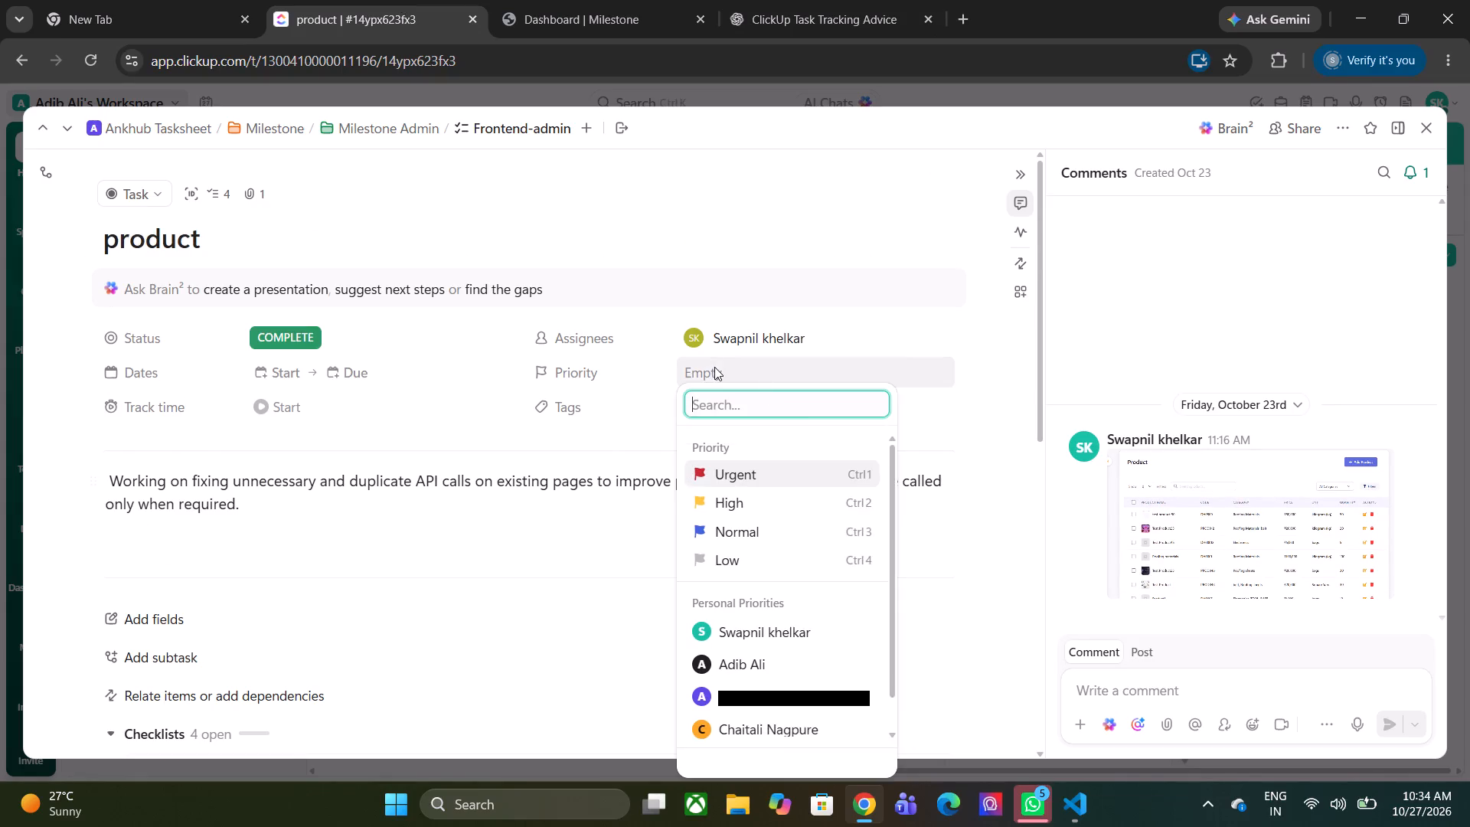
pyautogui.click(760, 496)
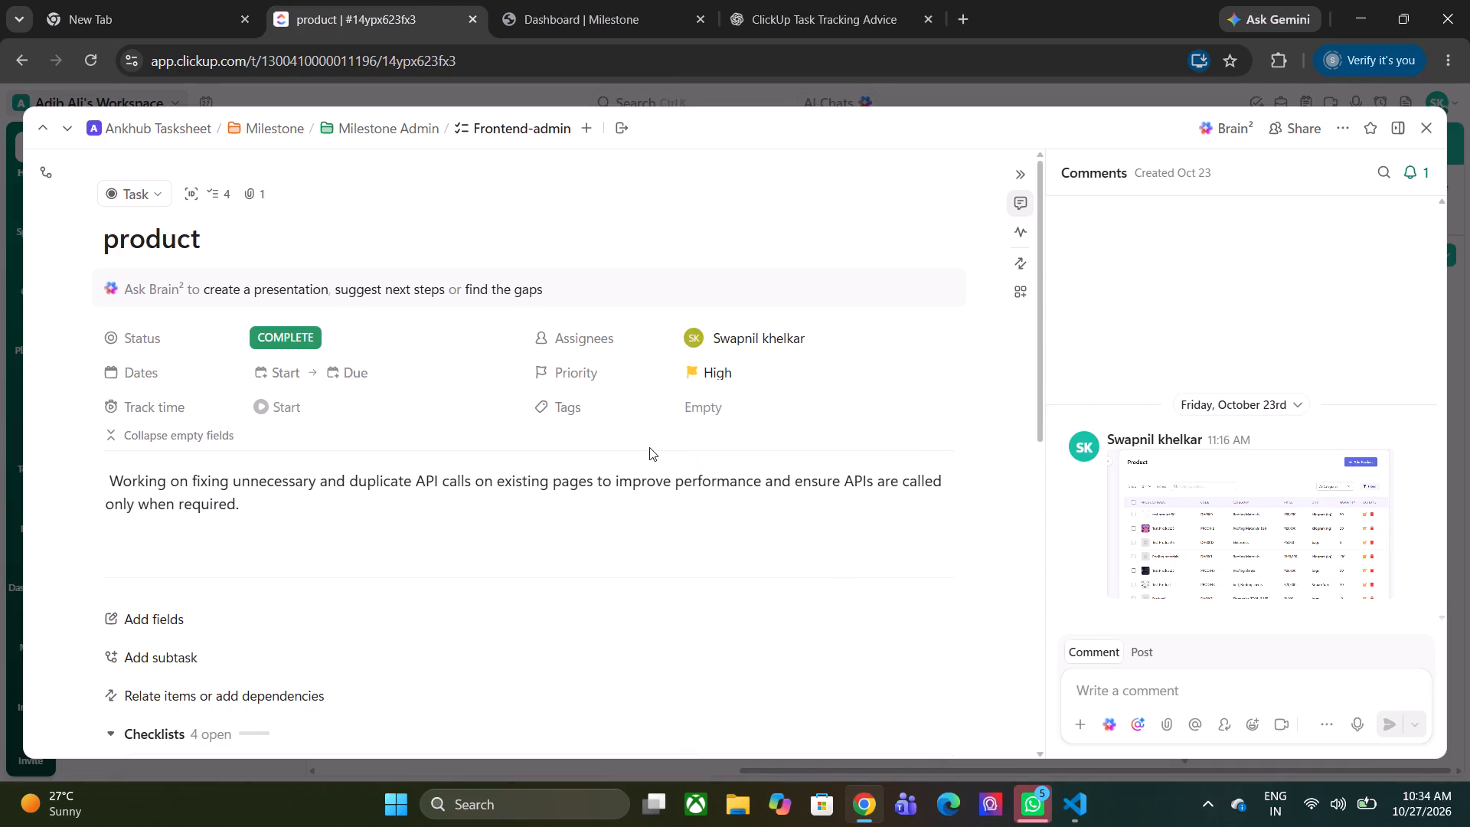
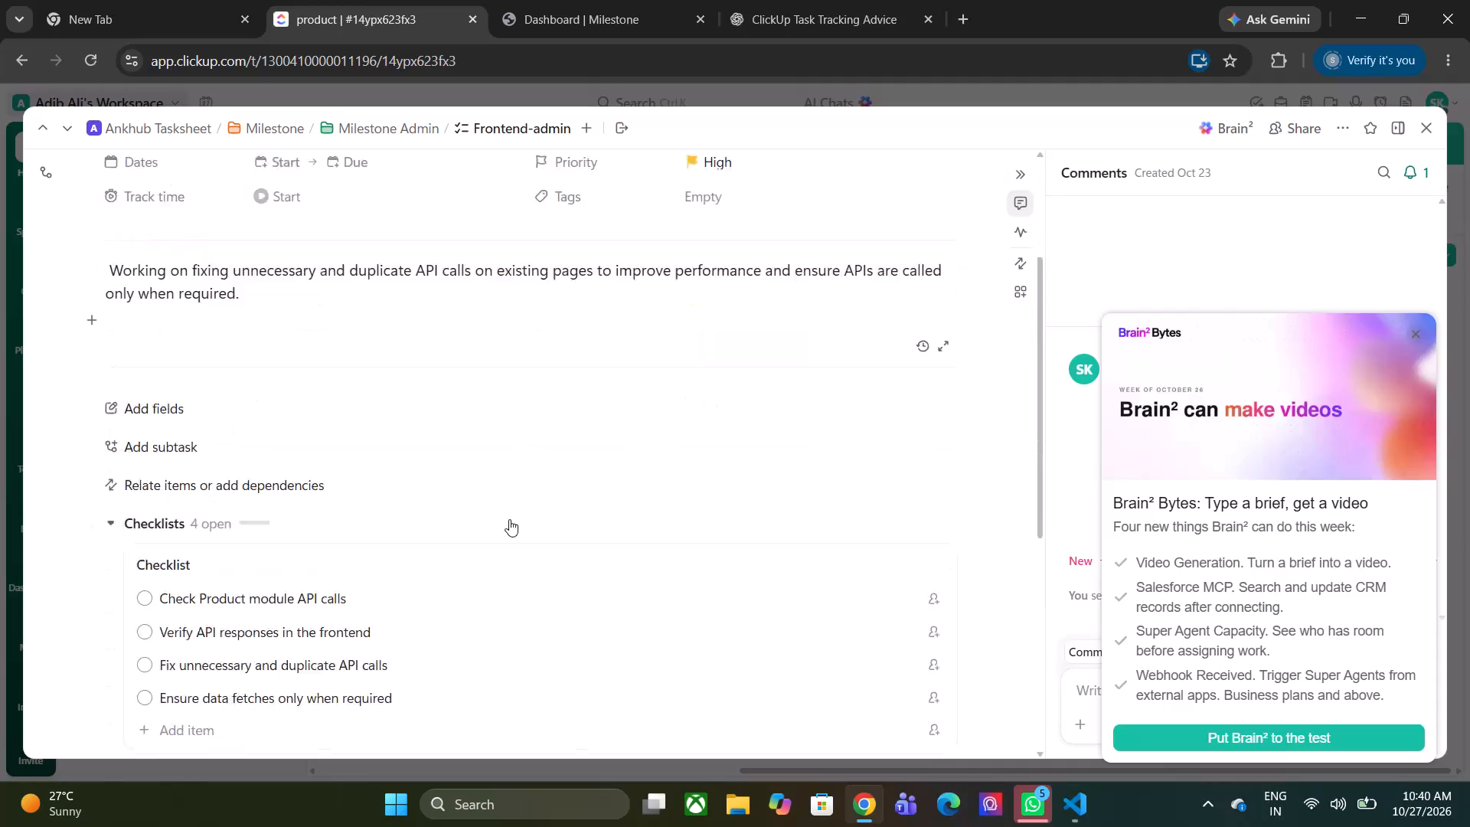
# Close the product task and open the Vendor task from the Complete column of the Frontend-admin board.
pyautogui.scroll(5, 509, 519)
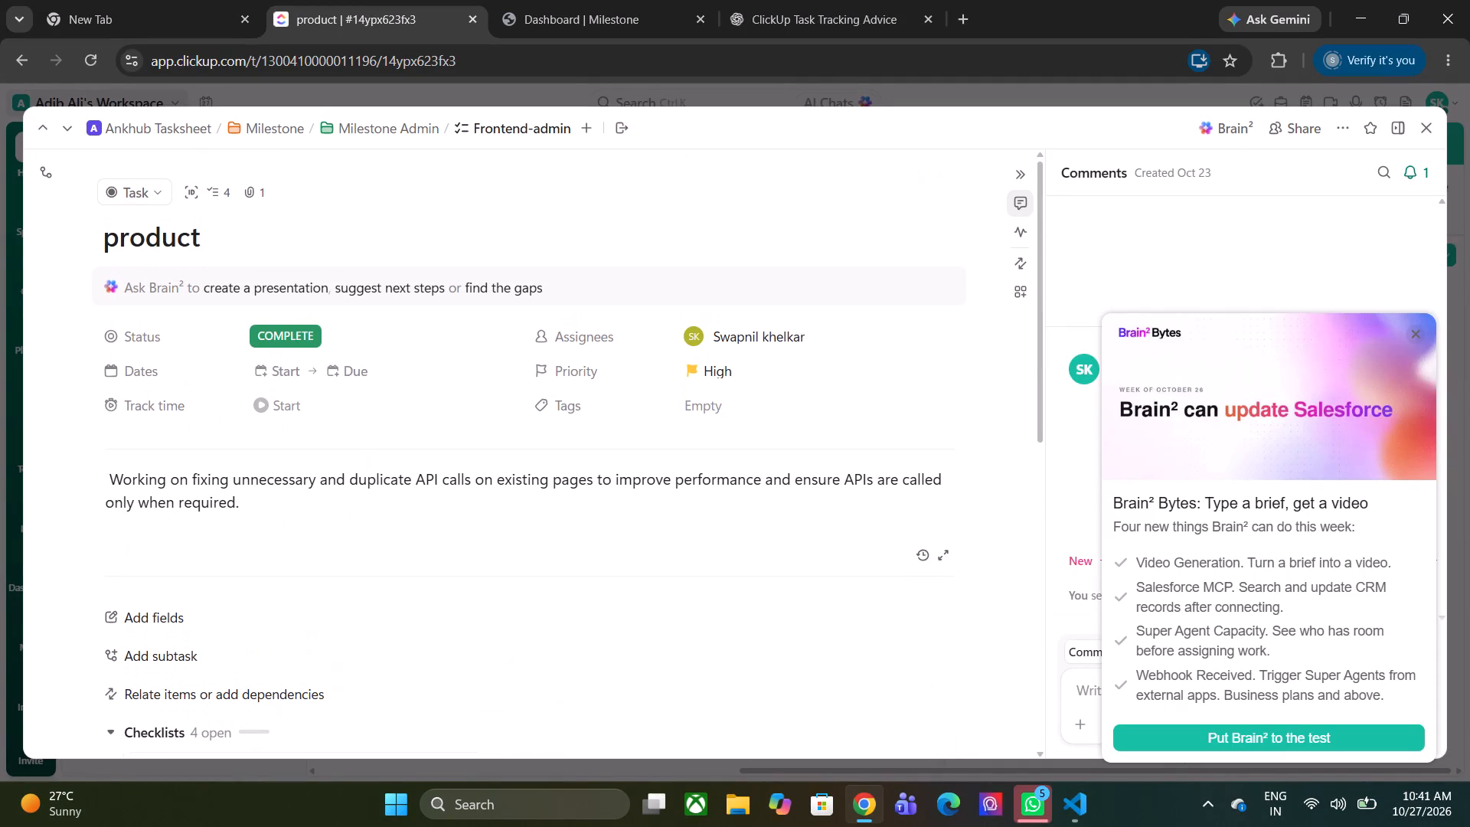
pyautogui.scroll(2, 509, 519)
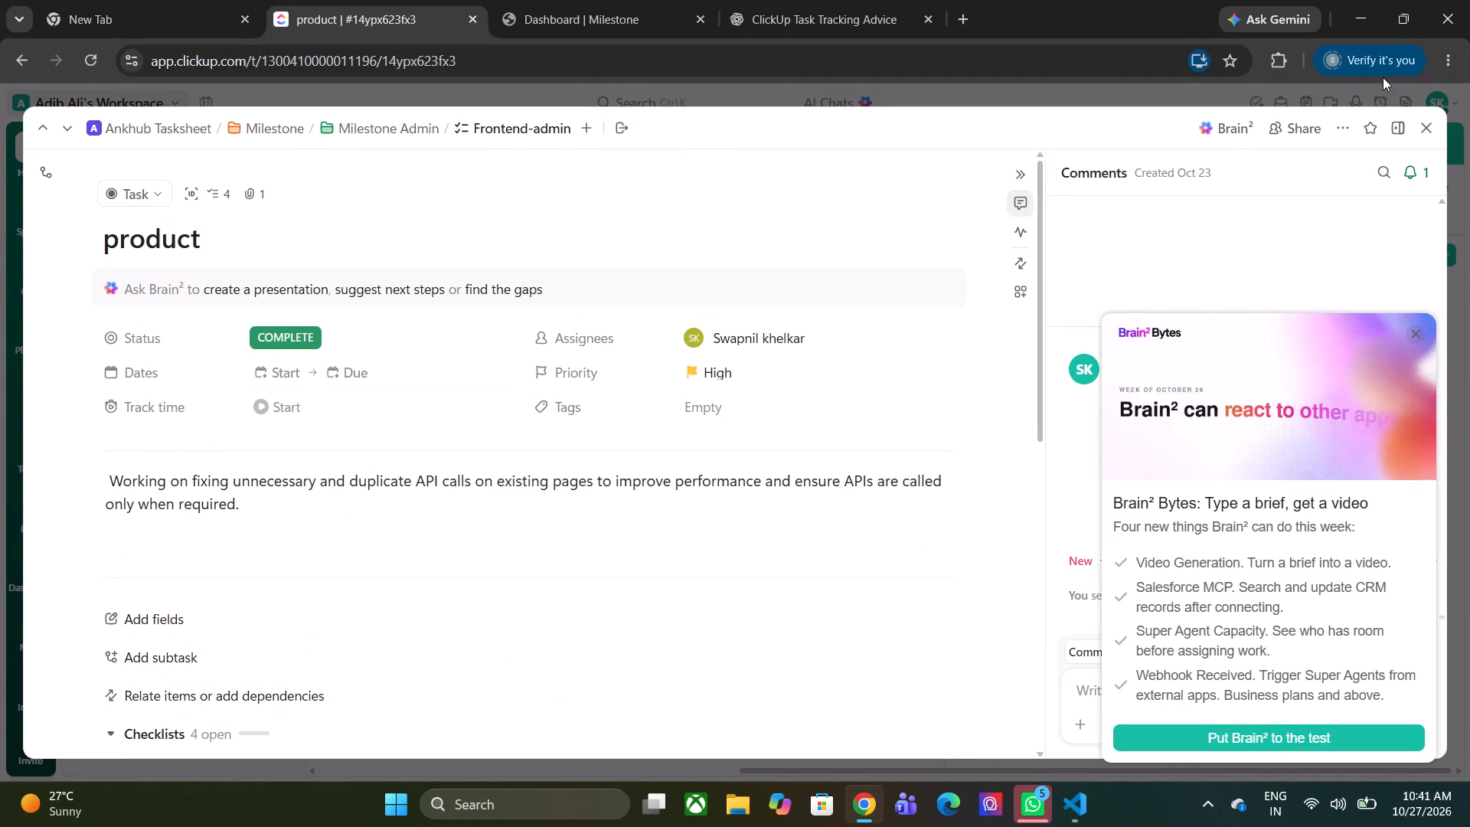
pyautogui.click(1436, 138)
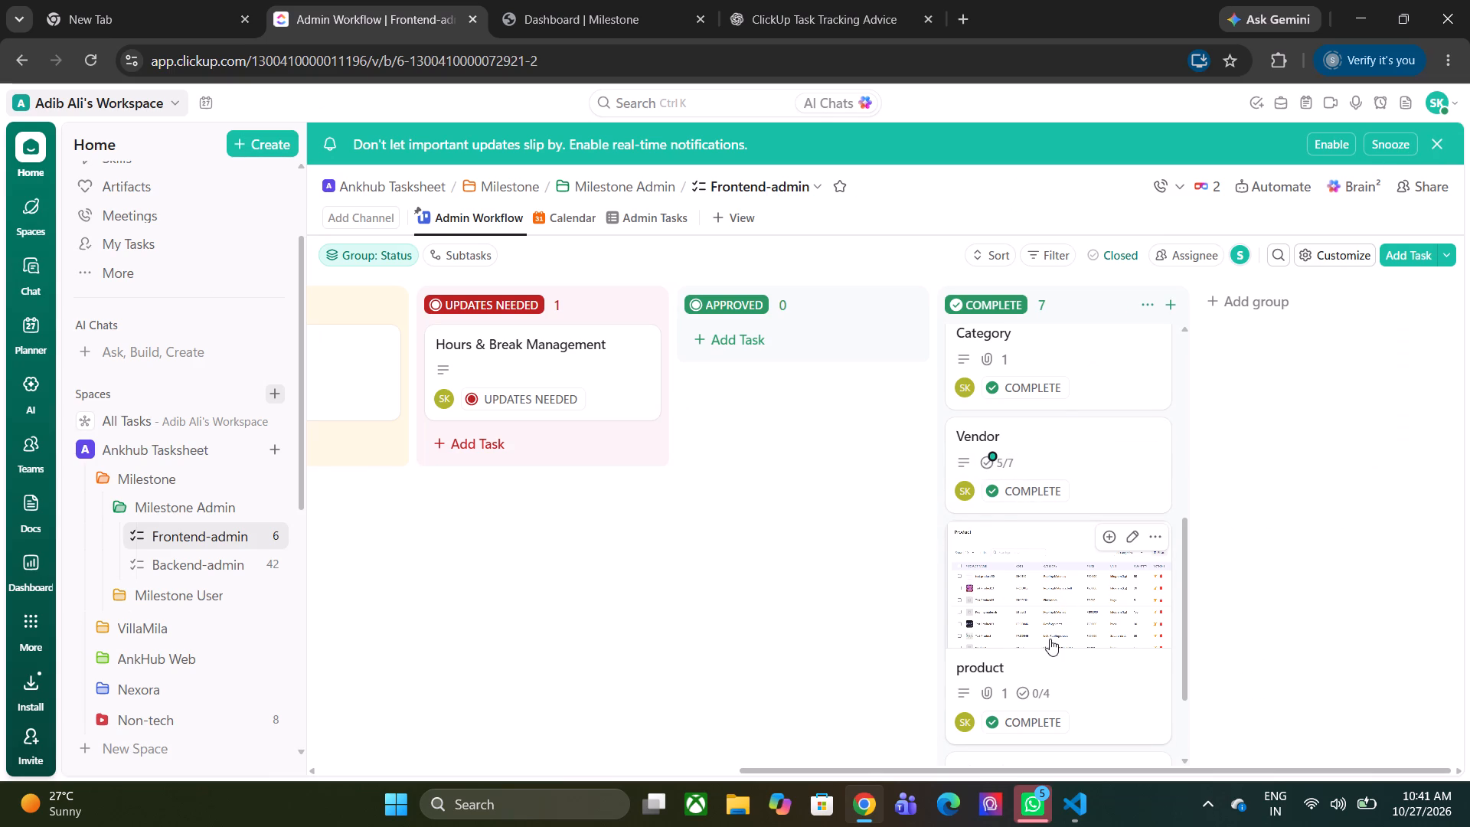
pyautogui.click(991, 470)
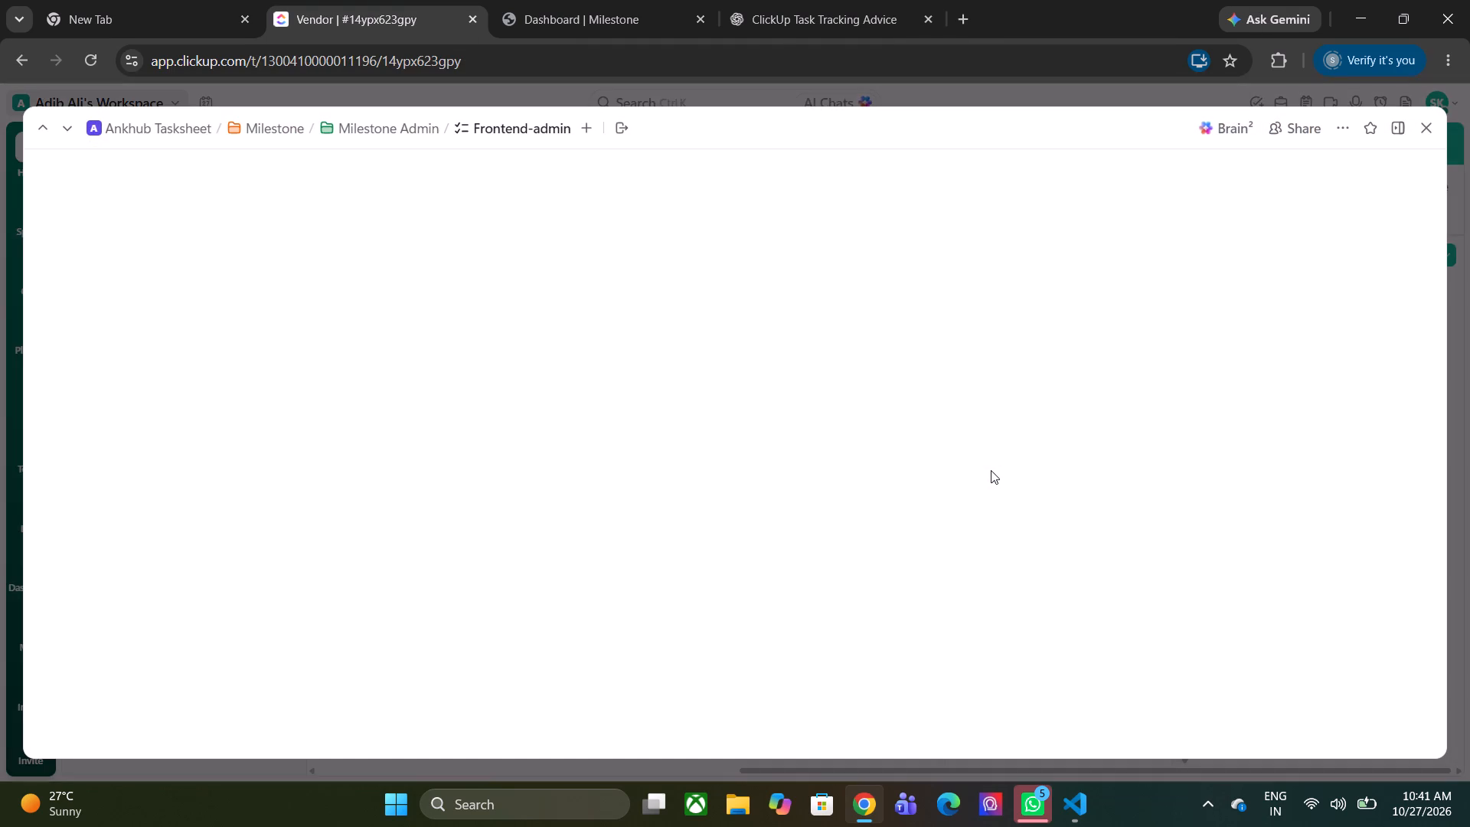
pyautogui.scroll(-3, 355, 583)
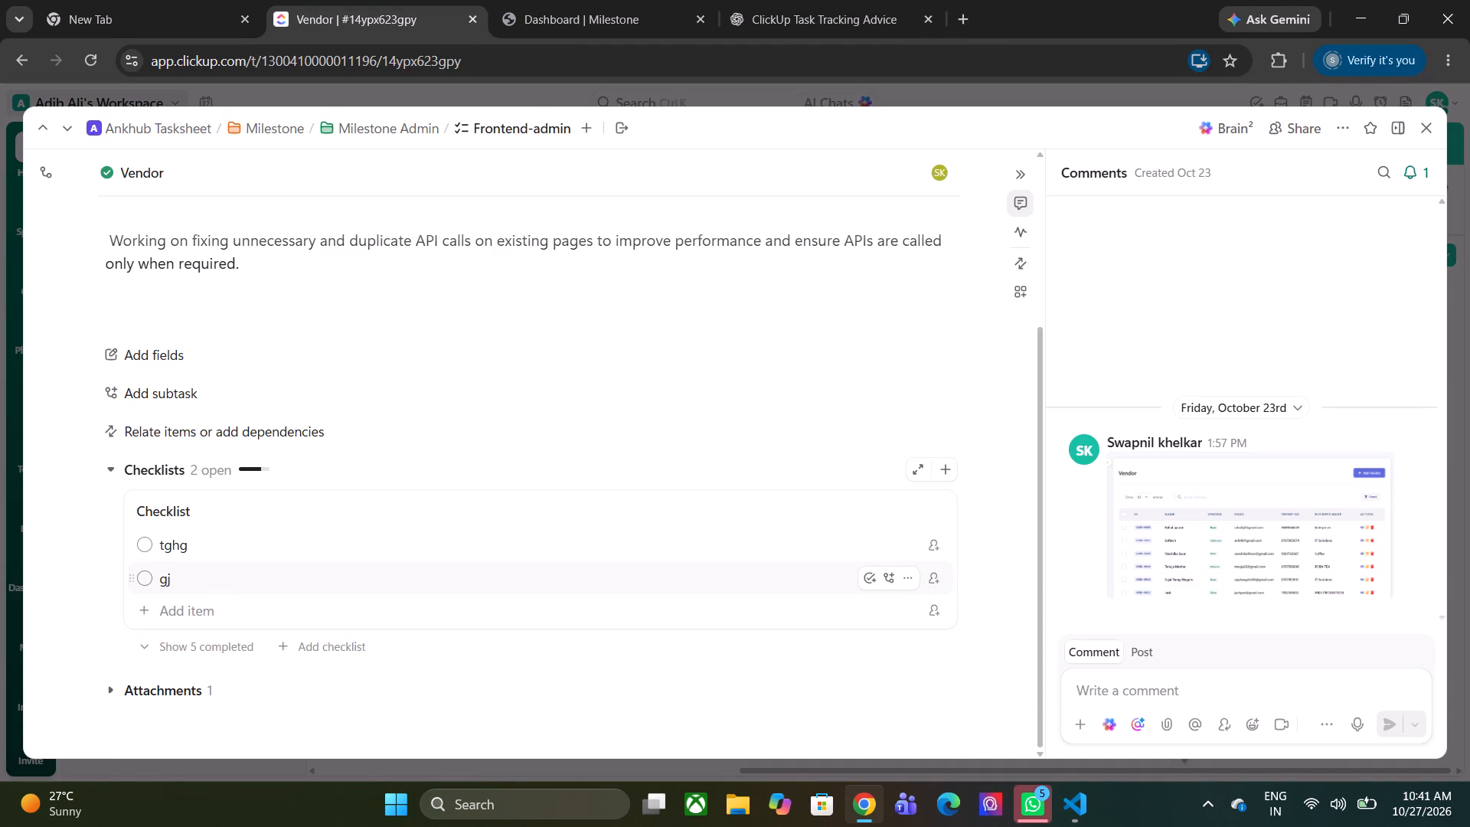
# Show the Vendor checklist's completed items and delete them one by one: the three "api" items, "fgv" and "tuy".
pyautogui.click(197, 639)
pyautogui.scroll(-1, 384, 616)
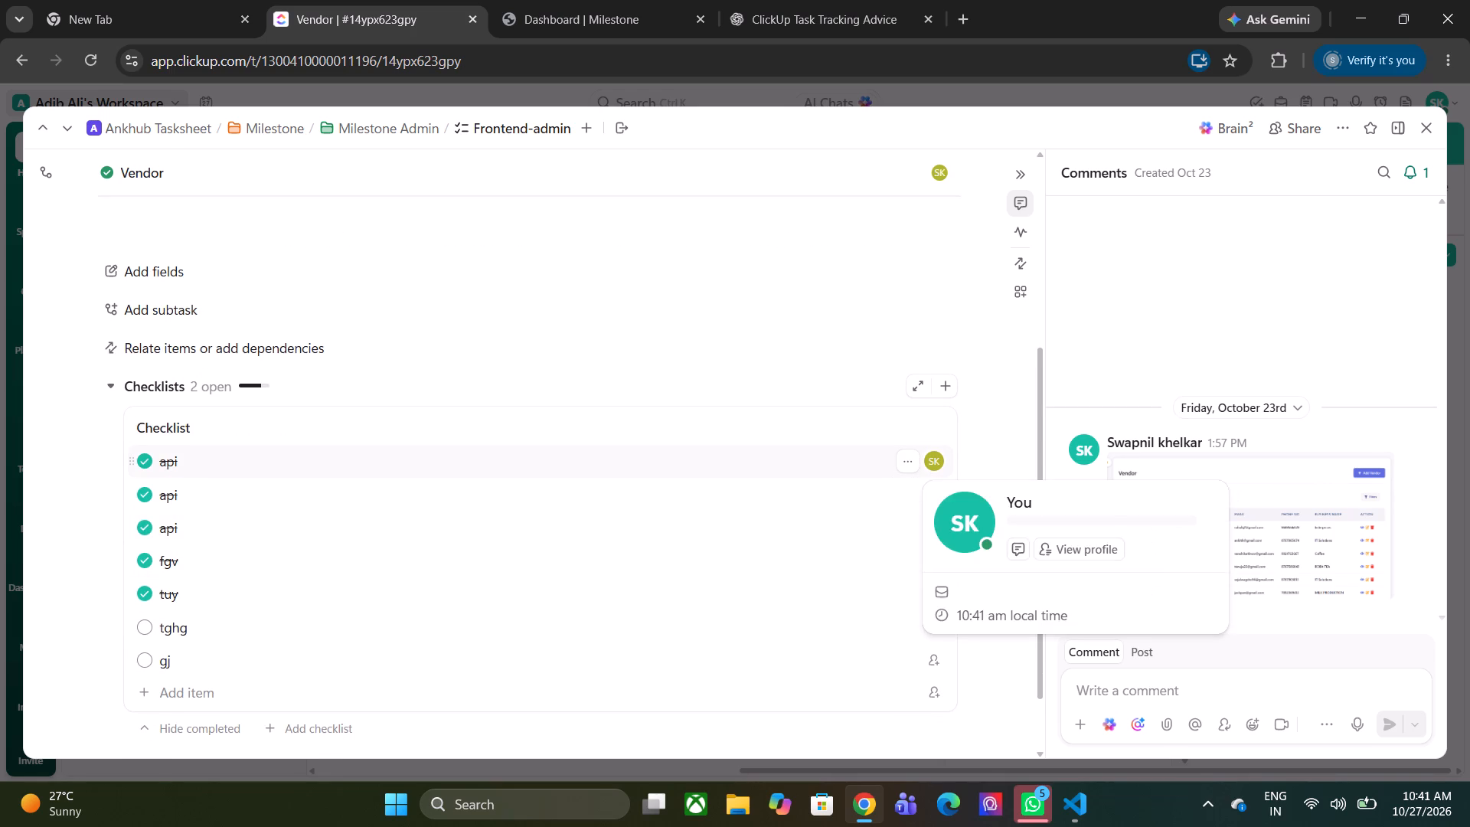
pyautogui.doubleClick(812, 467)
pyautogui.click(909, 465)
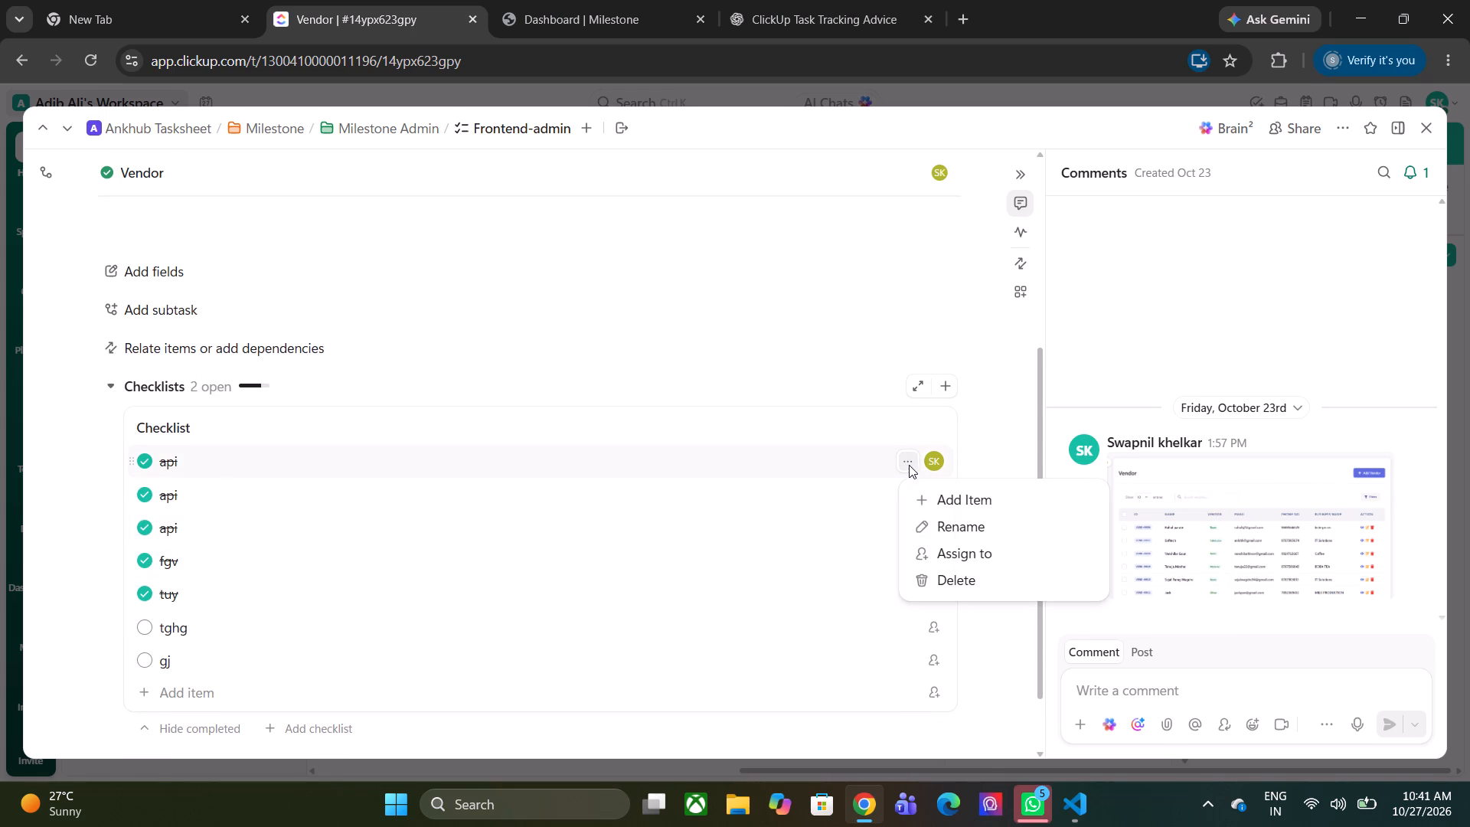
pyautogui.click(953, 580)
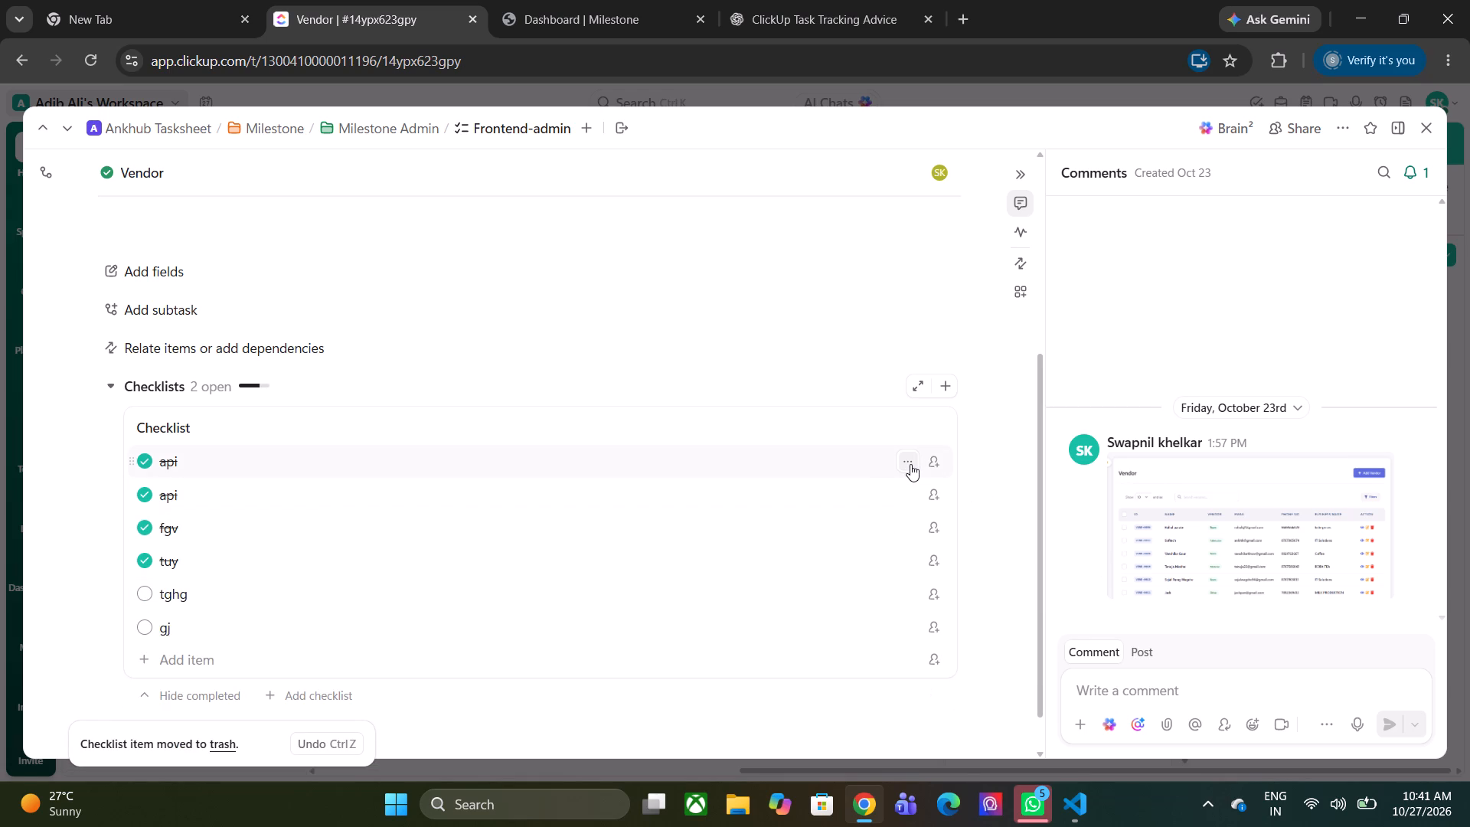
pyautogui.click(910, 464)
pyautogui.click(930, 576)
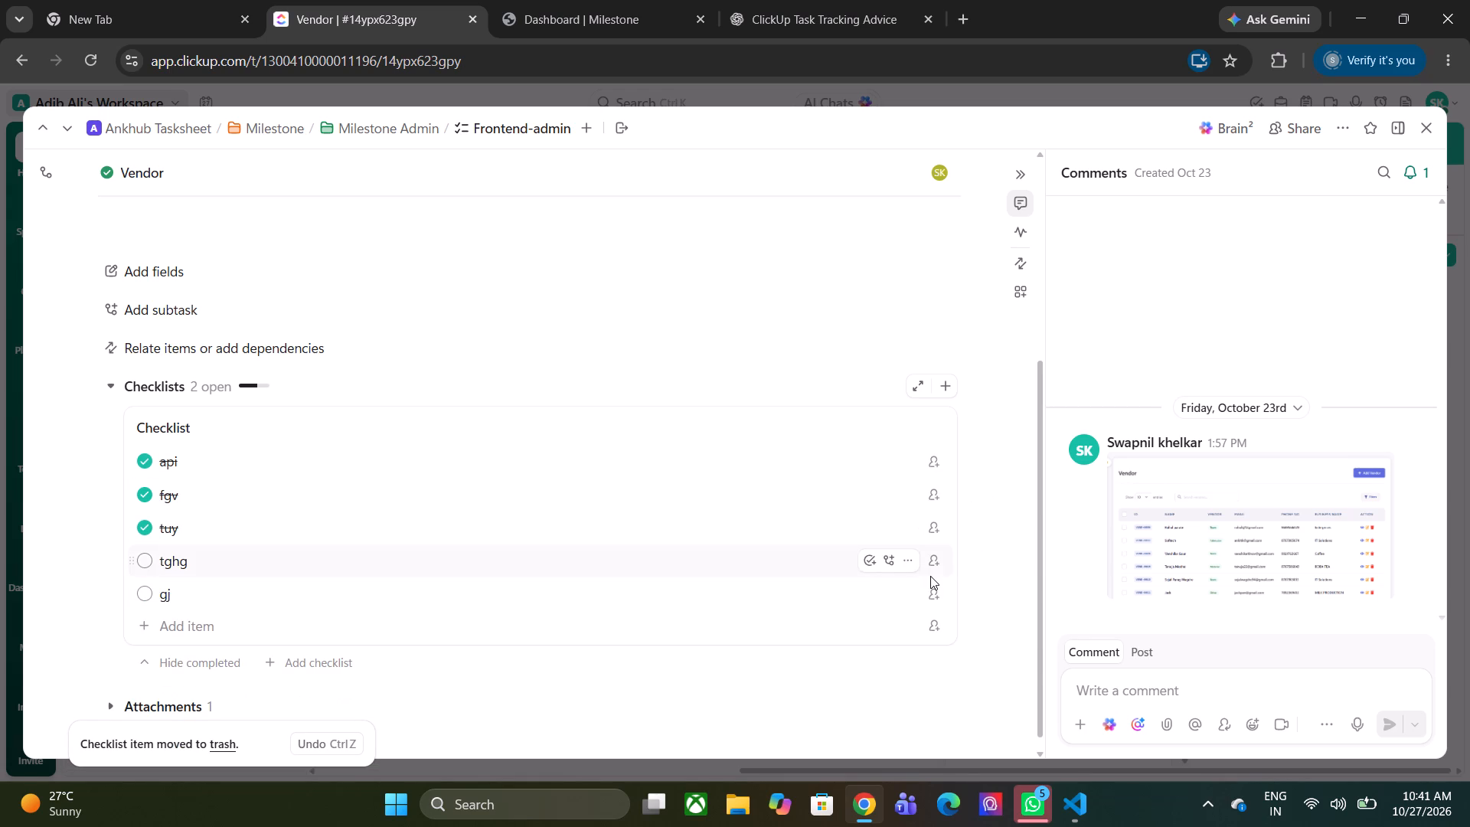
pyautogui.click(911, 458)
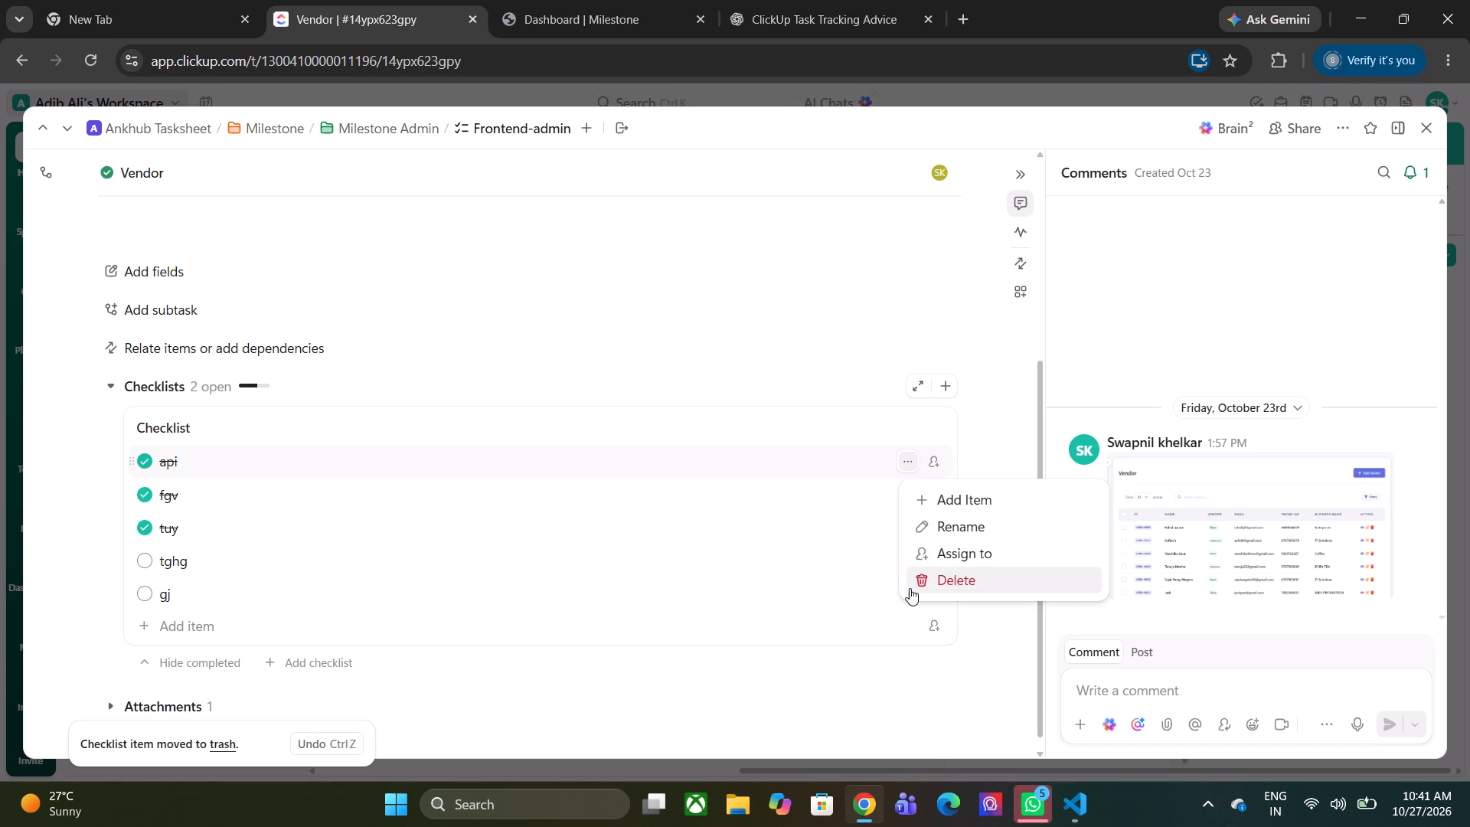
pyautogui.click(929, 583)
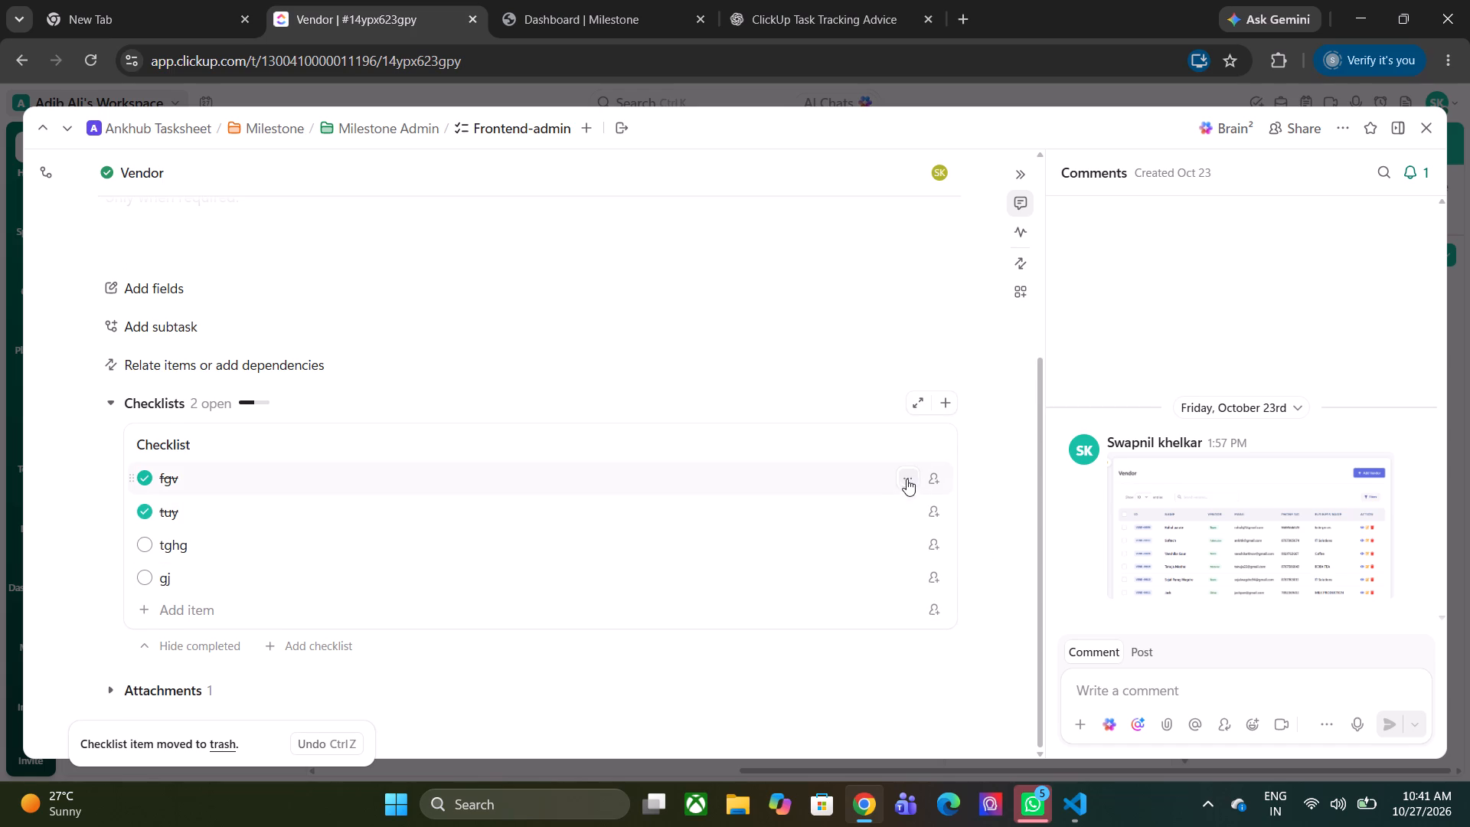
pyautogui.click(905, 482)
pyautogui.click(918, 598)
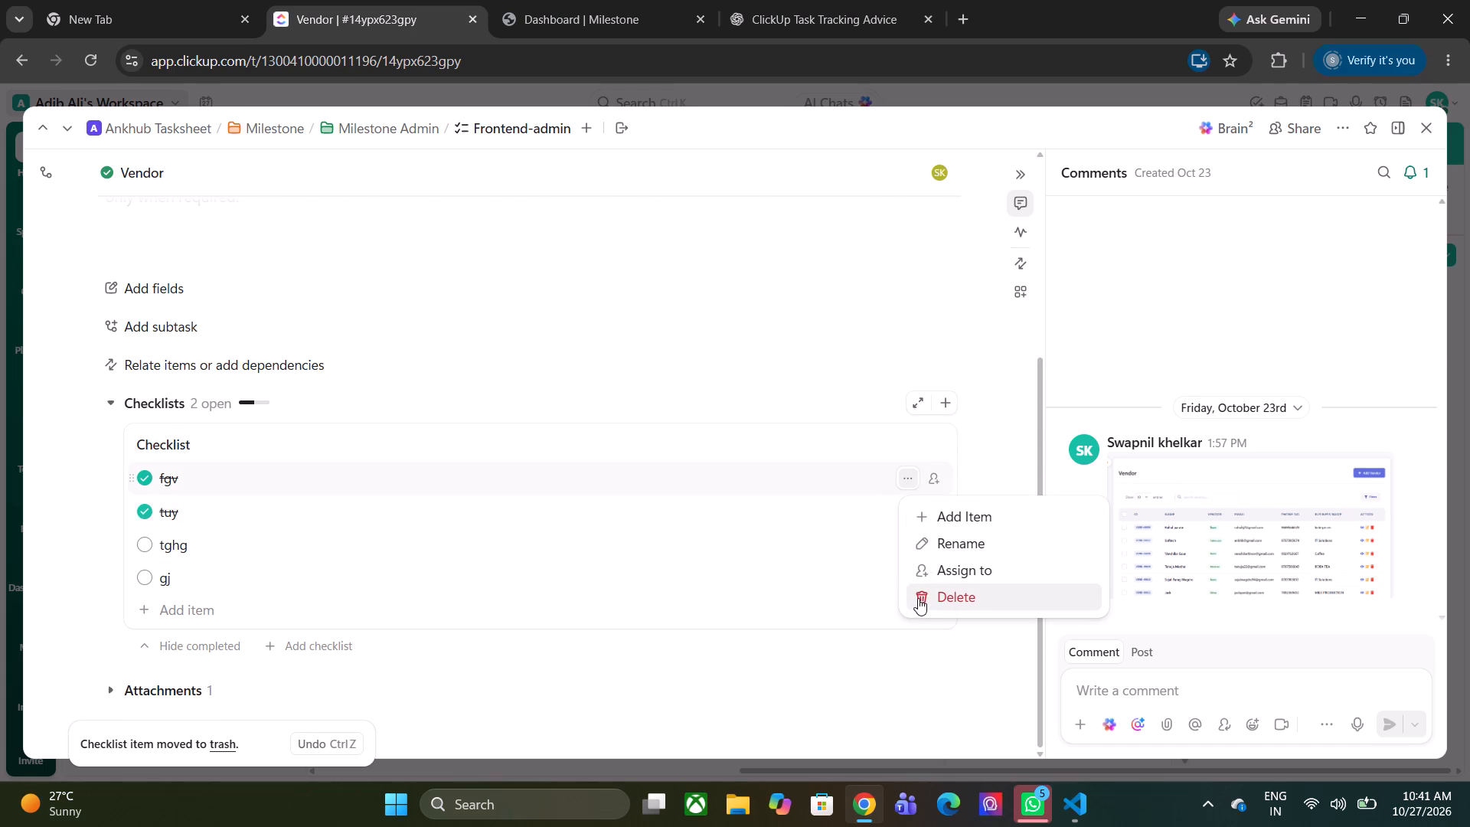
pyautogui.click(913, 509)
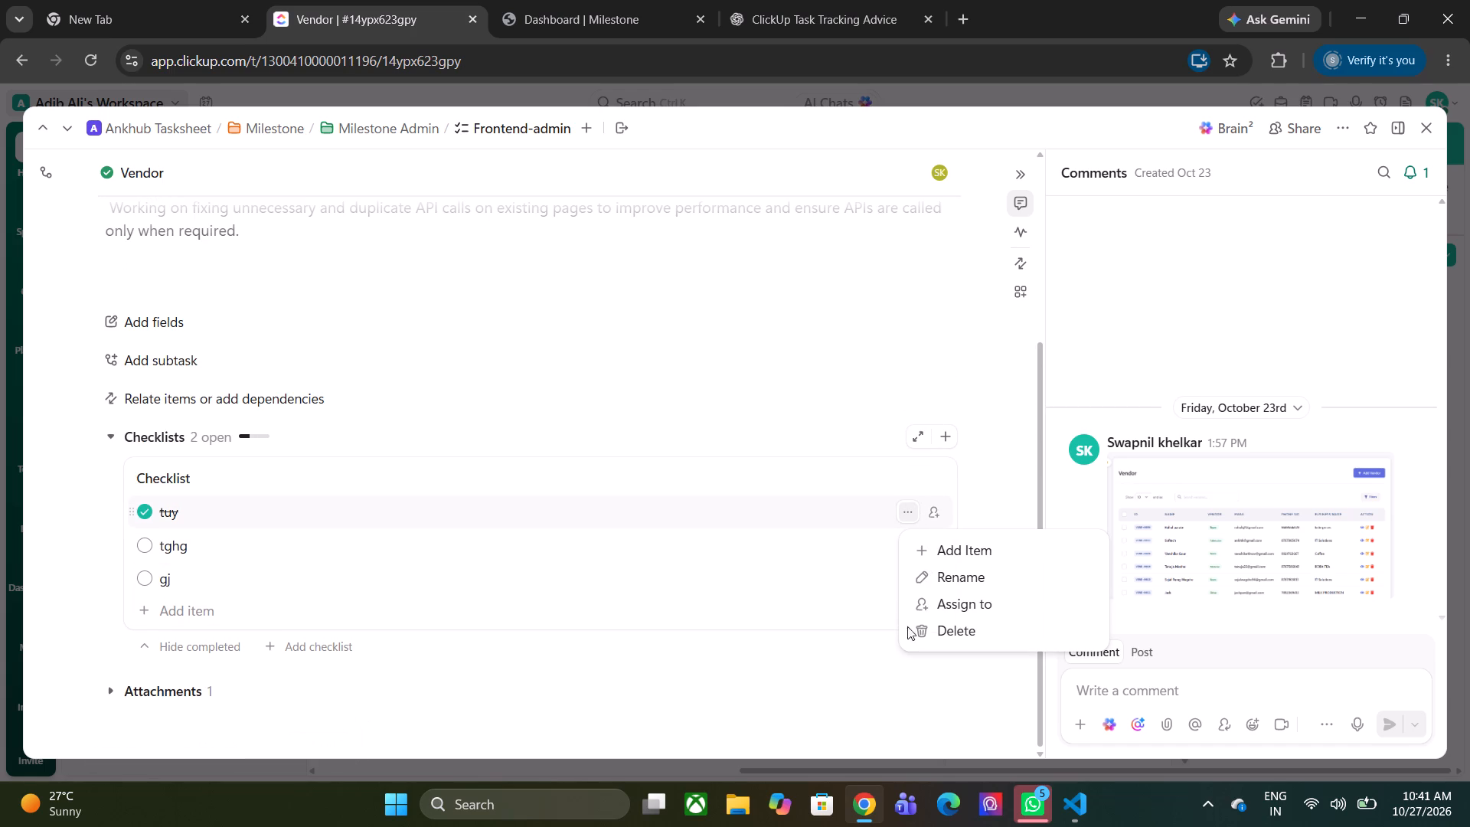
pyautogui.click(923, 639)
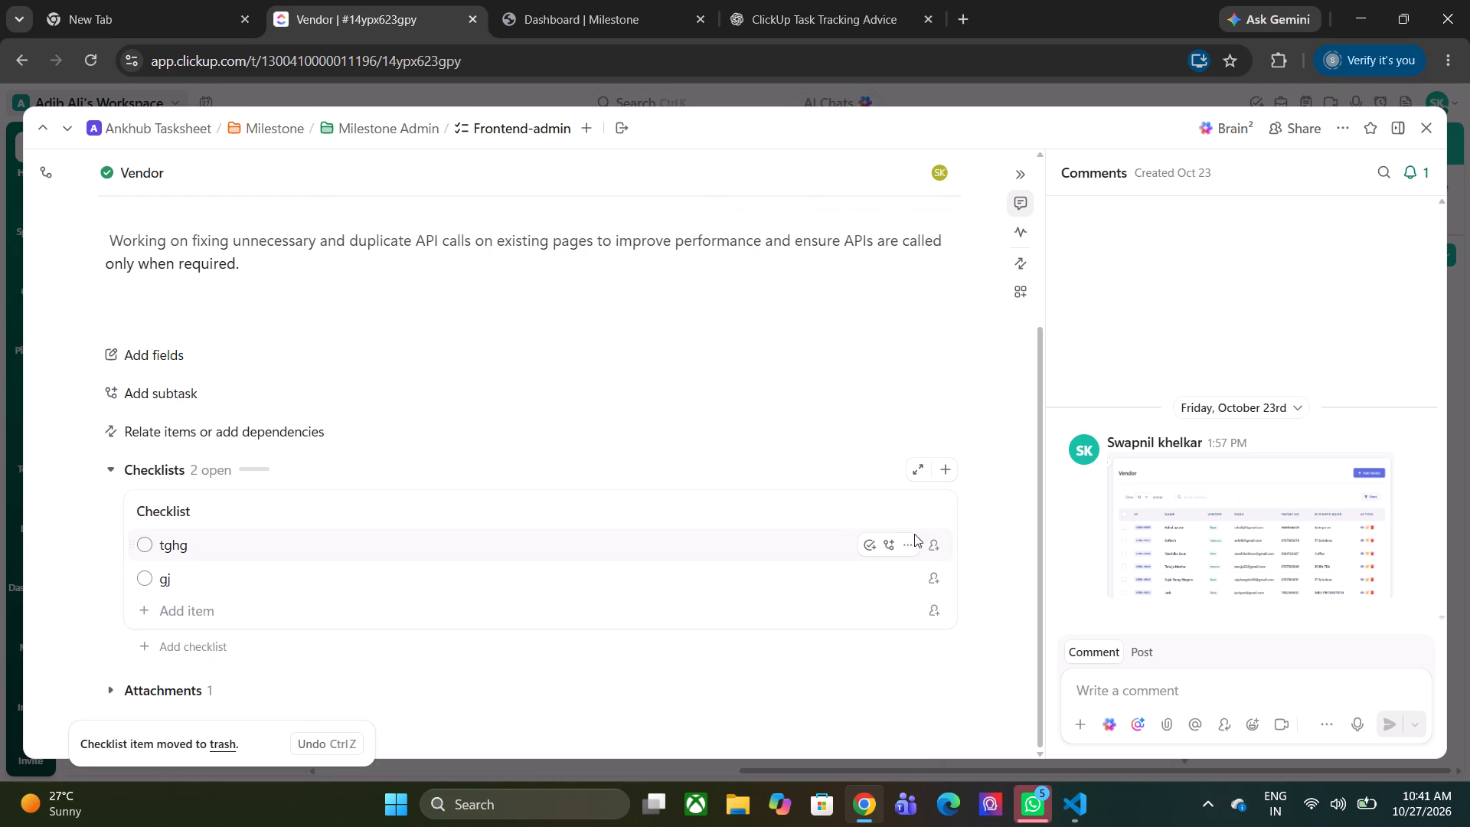
# Delete the Vendor task's entire placeholder checklist, including the "tghg" and "gj" items.
pyautogui.click(931, 515)
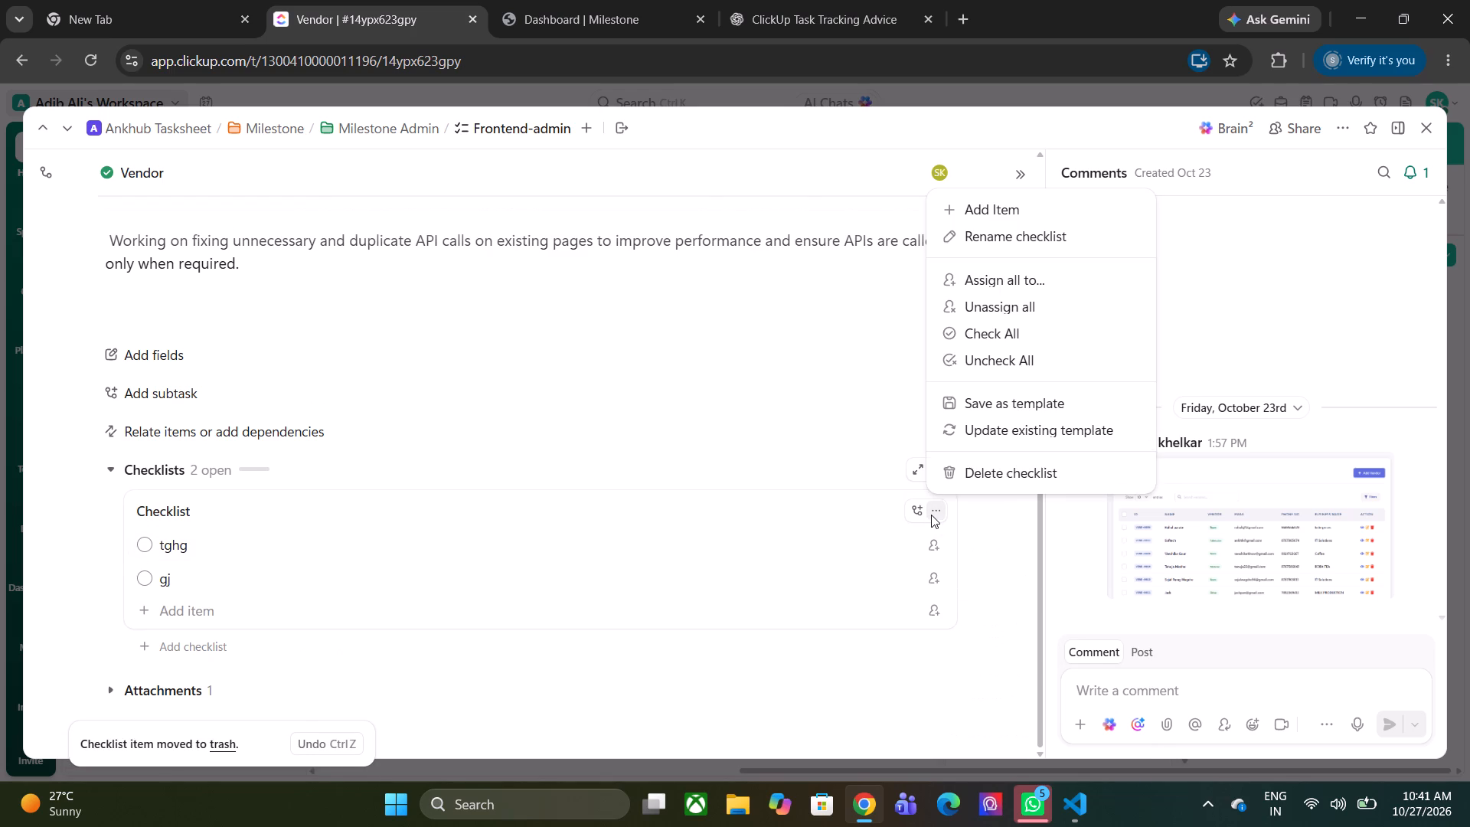
pyautogui.click(1018, 472)
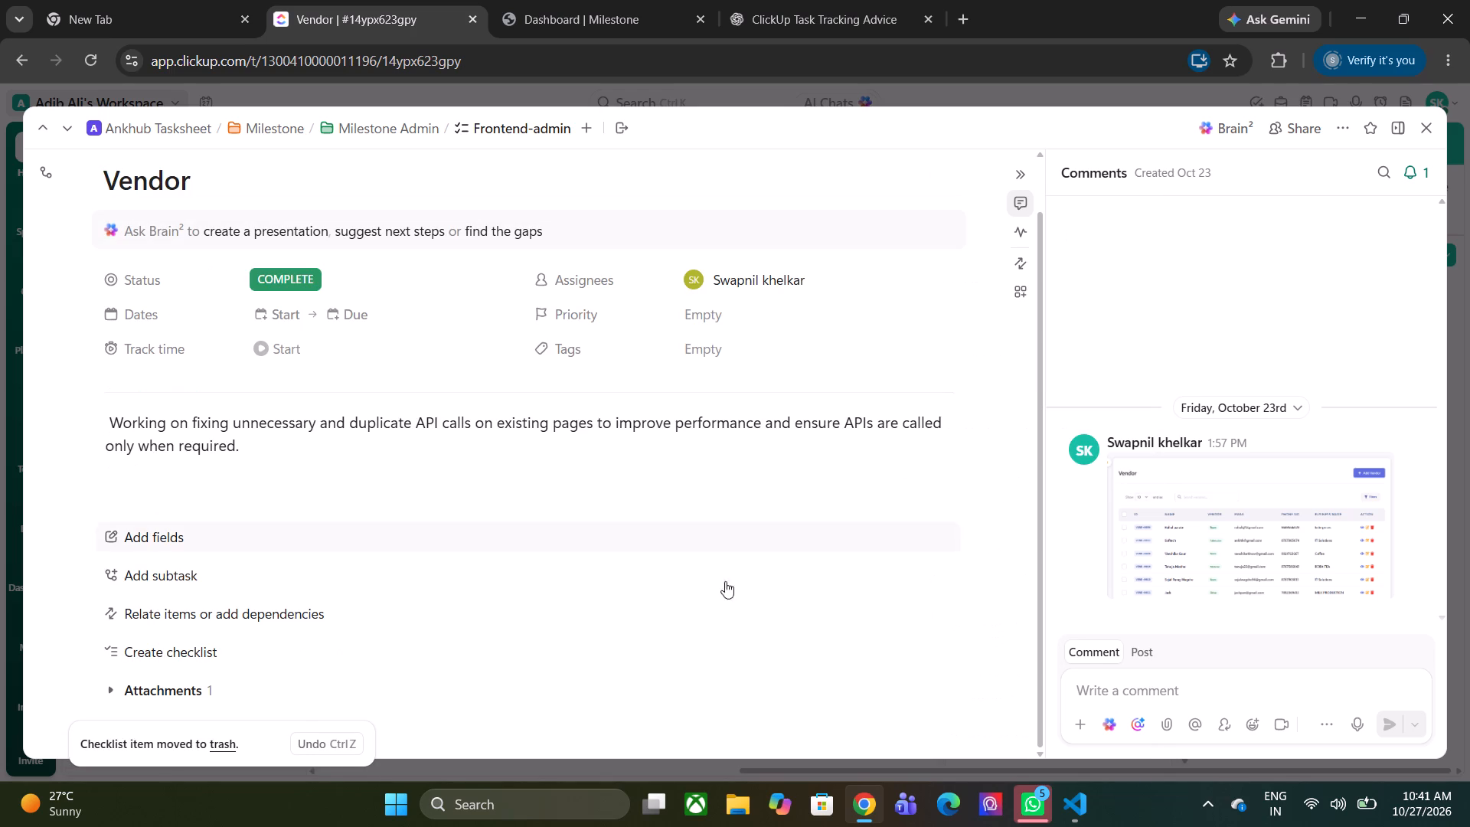
# Set the Vendor task's priority to Normal.
pyautogui.scroll(-3, 499, 606)
pyautogui.scroll(-4, 283, 609)
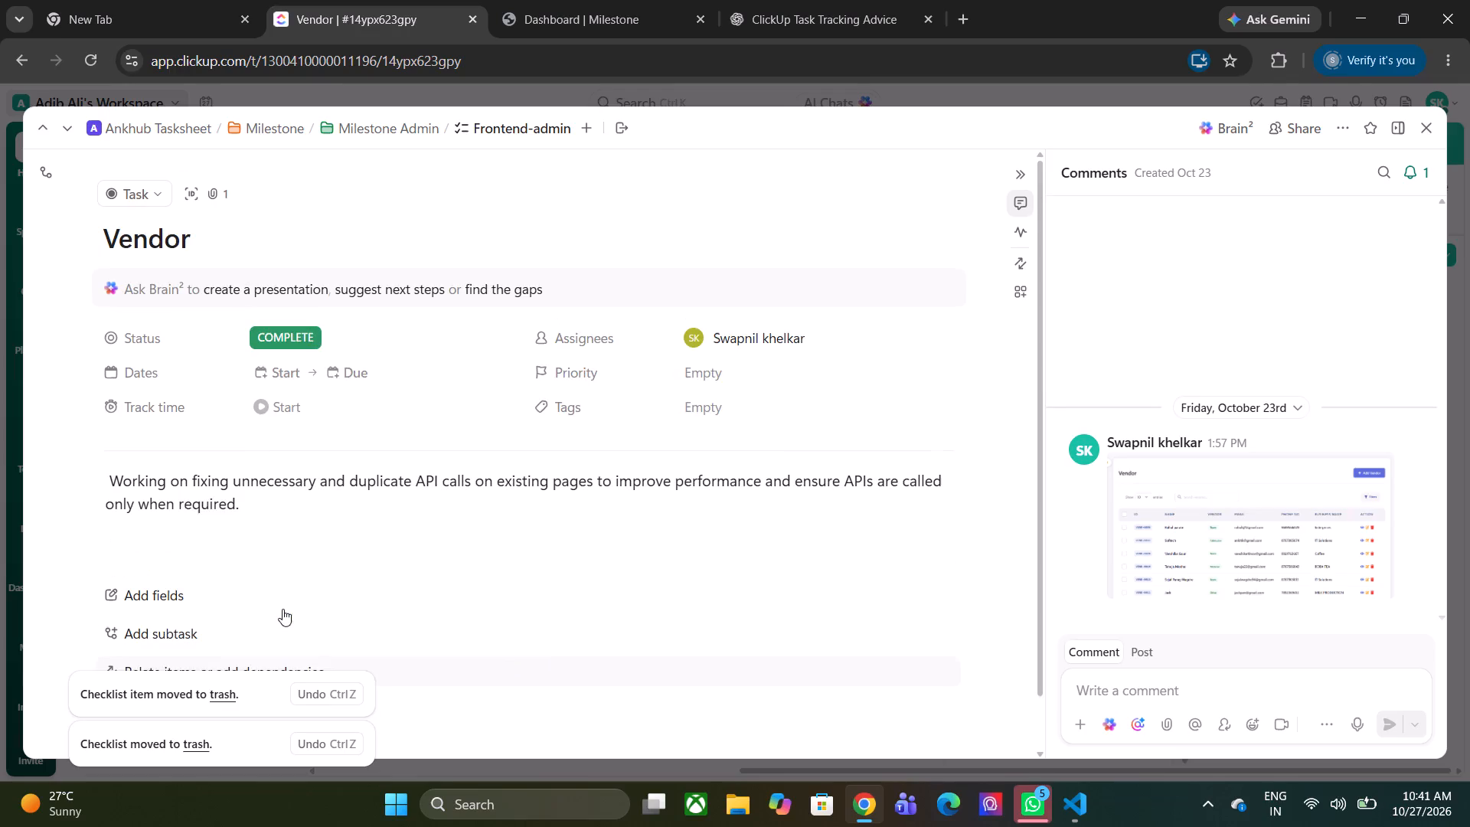
pyautogui.scroll(-11, 283, 609)
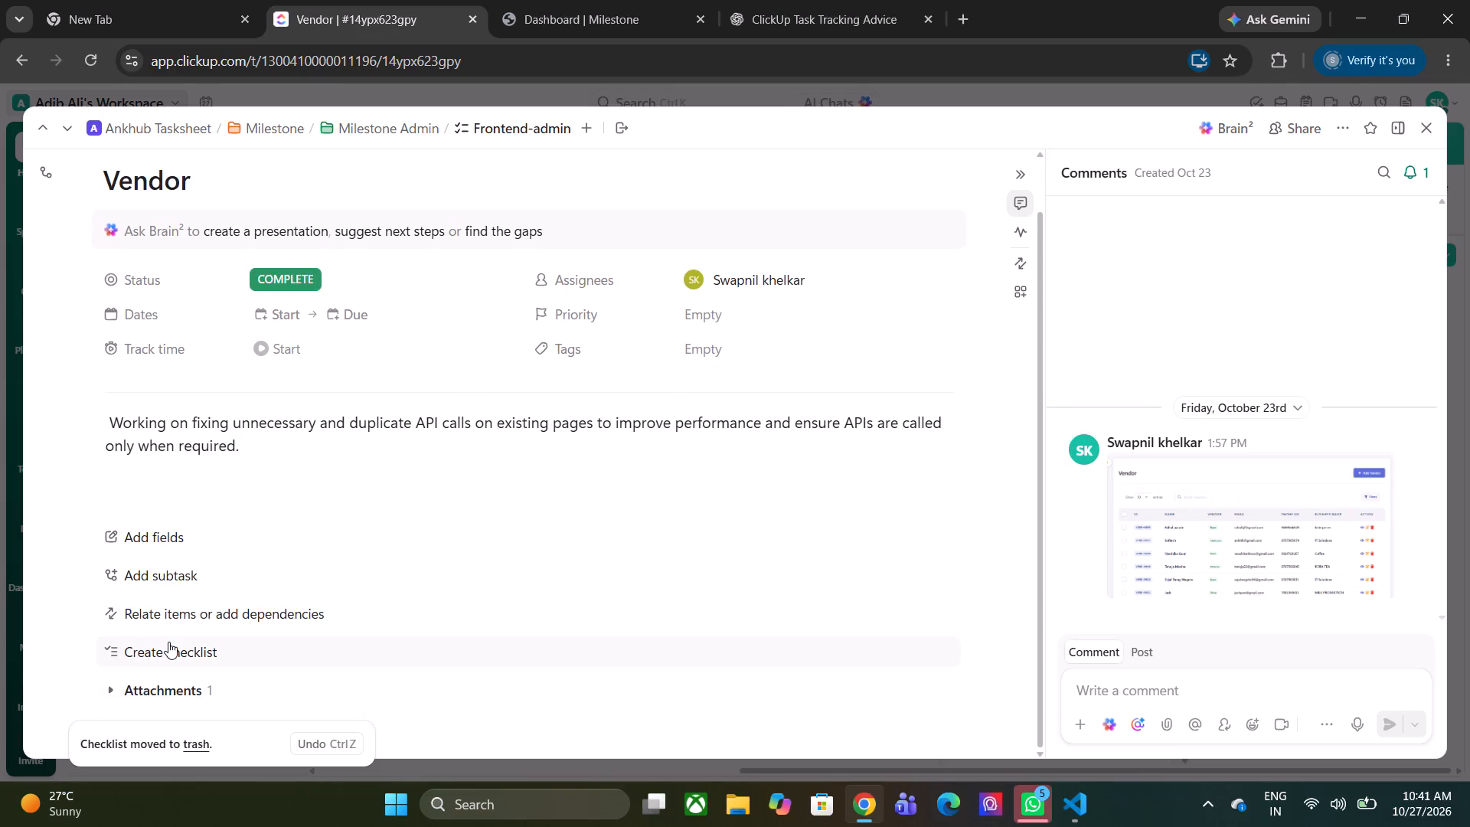
pyautogui.click(697, 318)
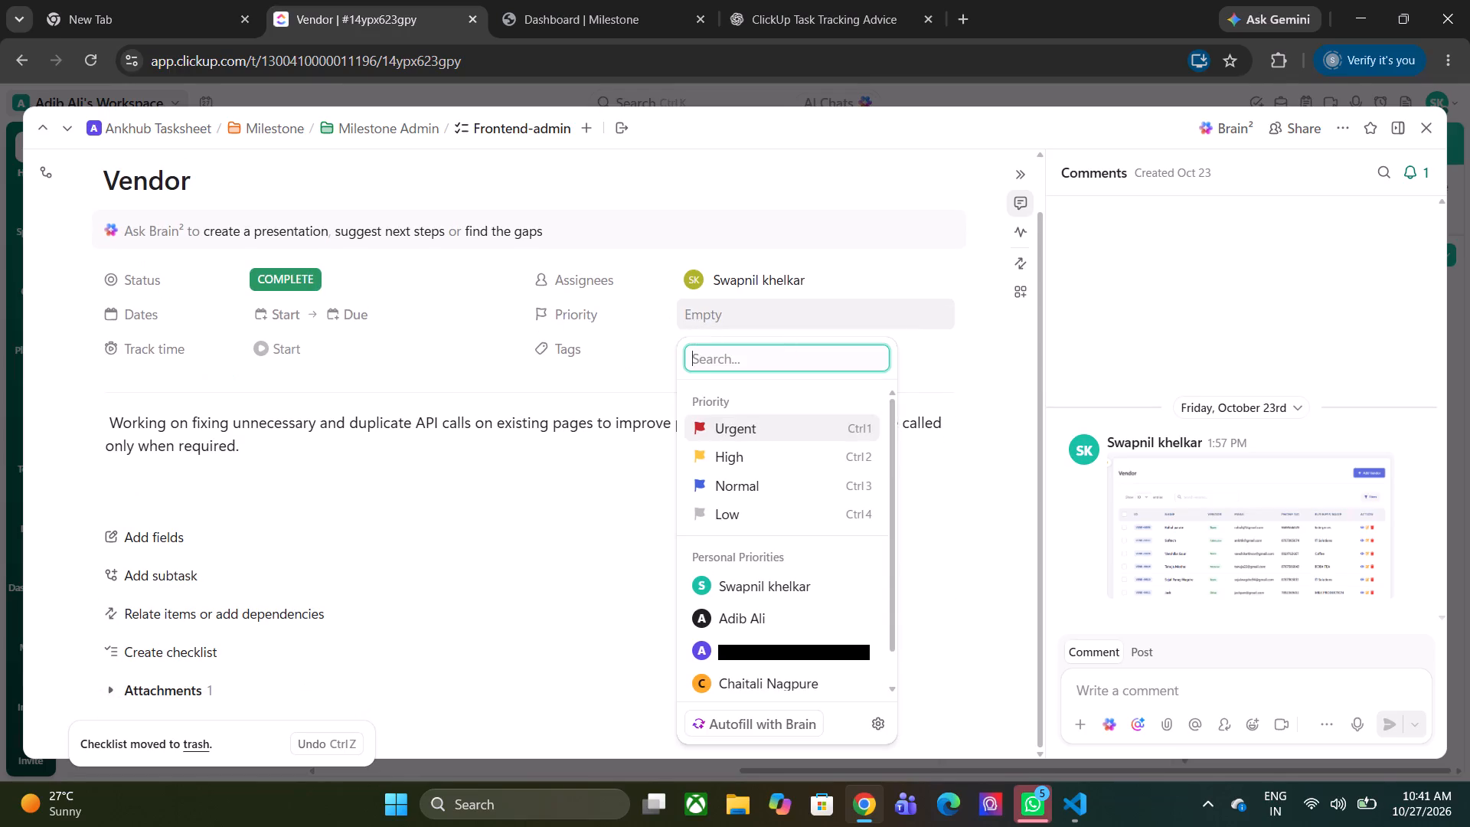
pyautogui.click(748, 476)
# Create a new checklist in the Vendor task and start its first item.
pyautogui.scroll(-1, 513, 494)
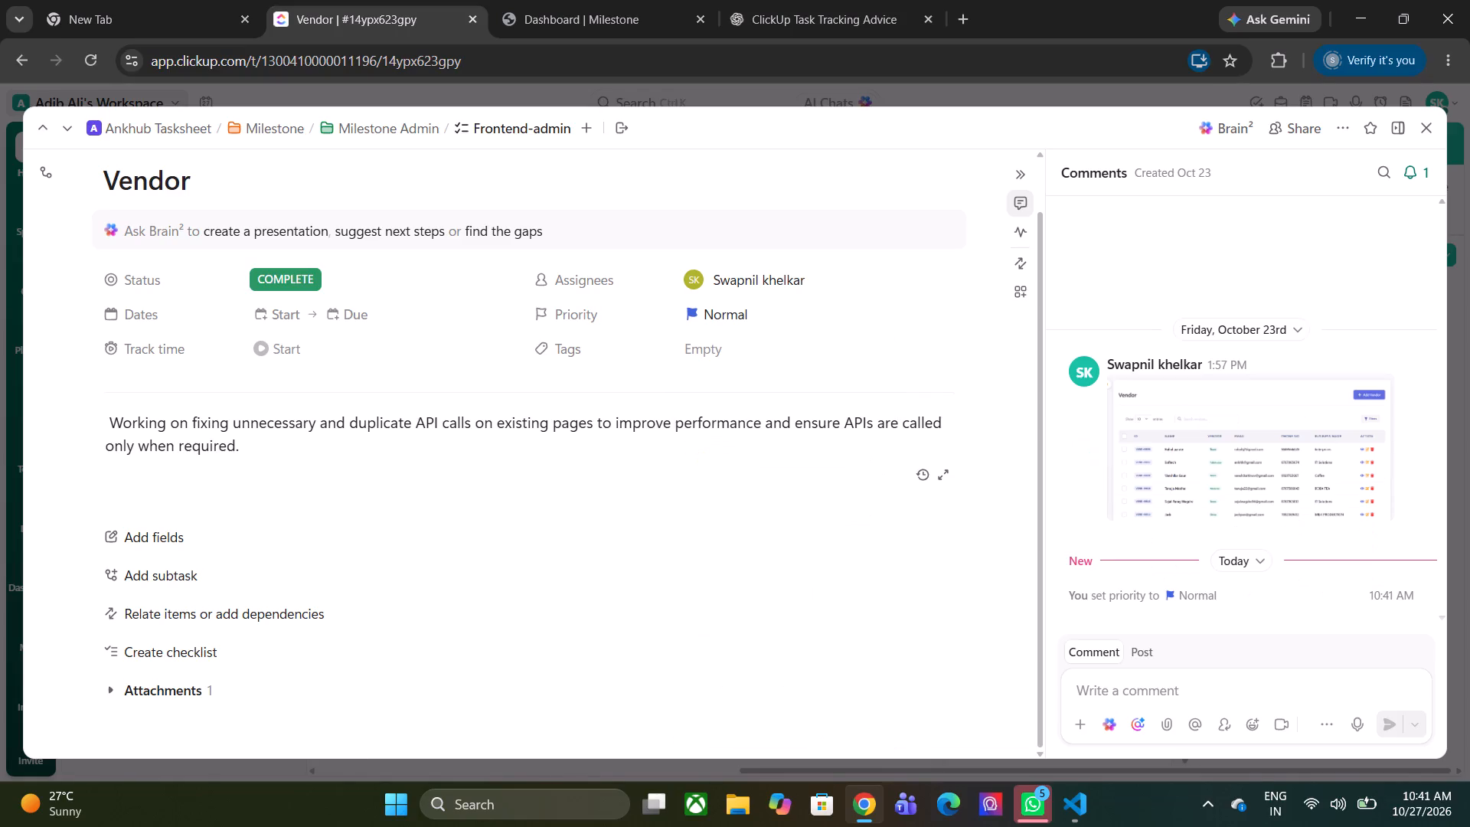
pyautogui.click(181, 653)
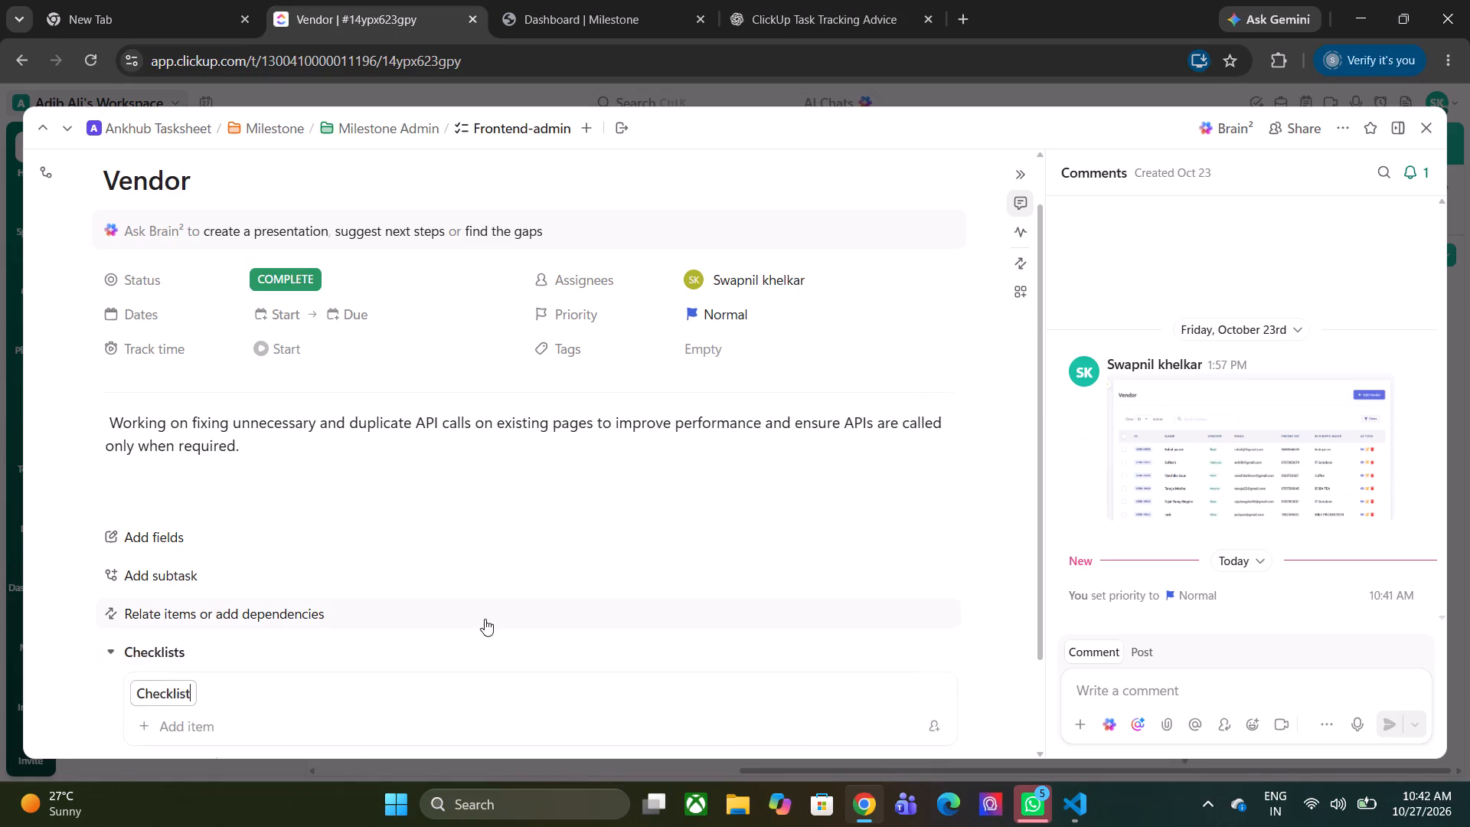
pyautogui.scroll(-2, 485, 619)
pyautogui.click(296, 613)
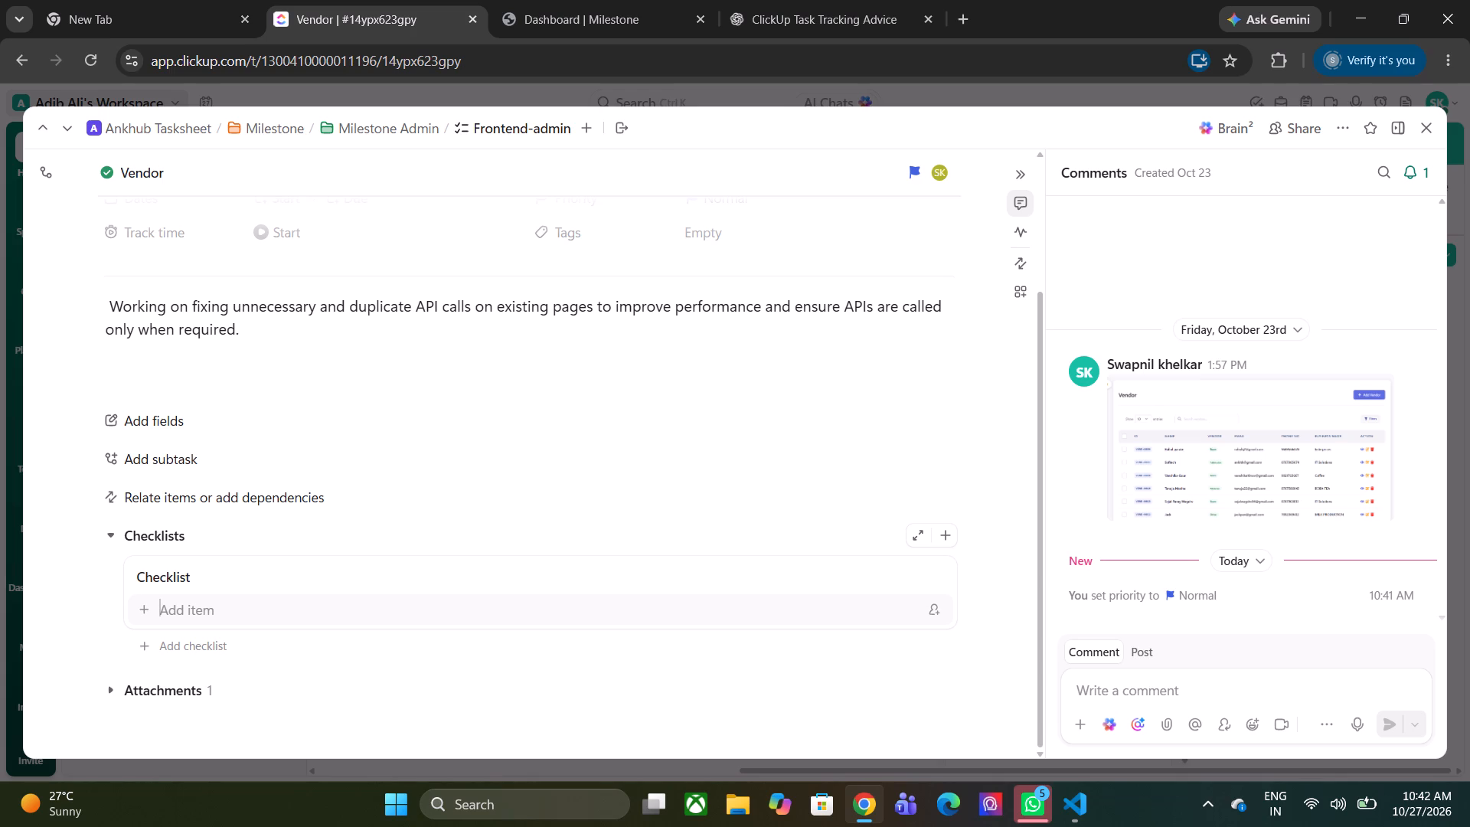
pyautogui.scroll(1, 322, 456)
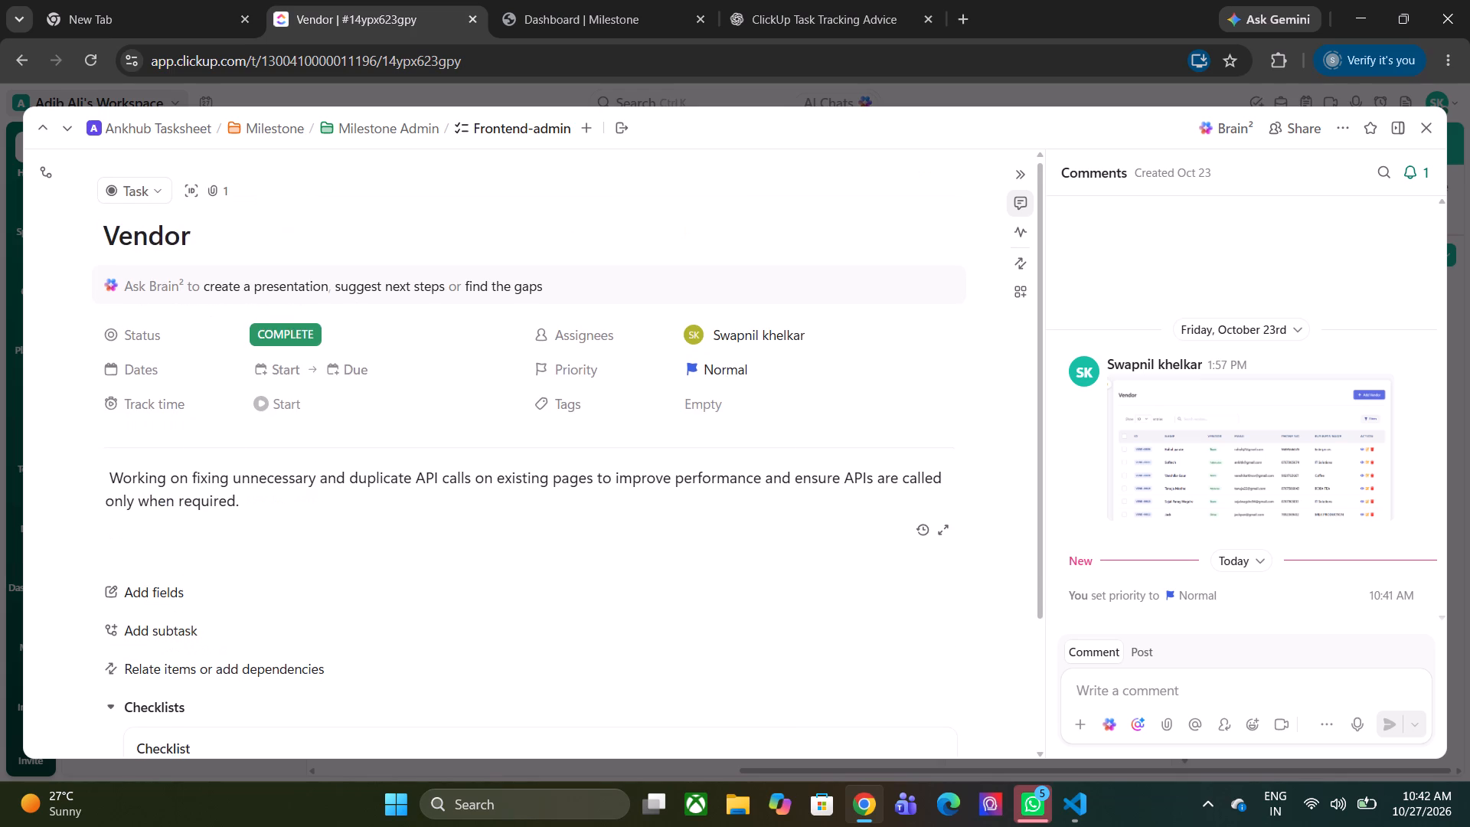
pyautogui.scroll(1, 322, 456)
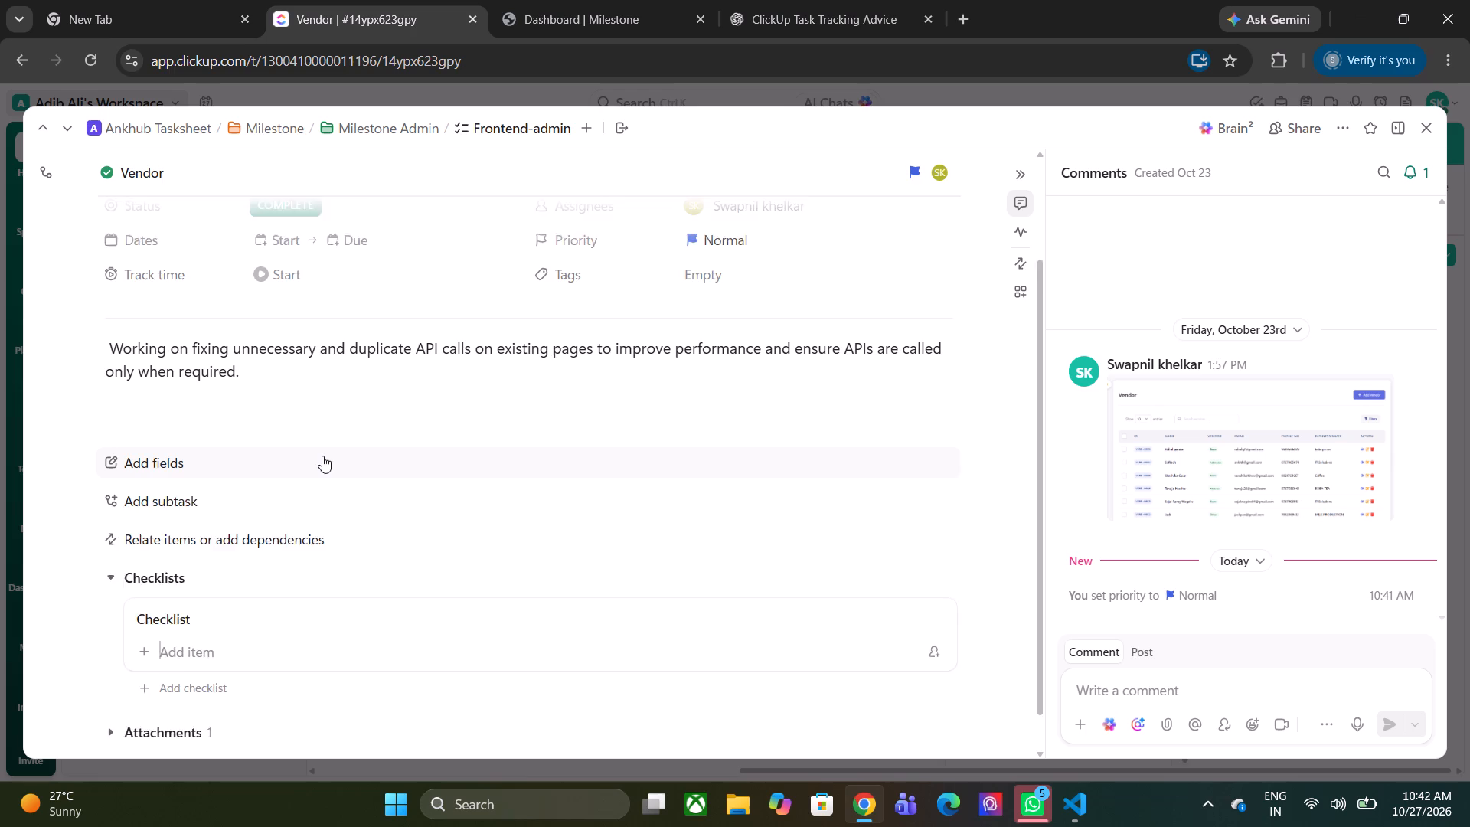
pyautogui.scroll(-1, 322, 456)
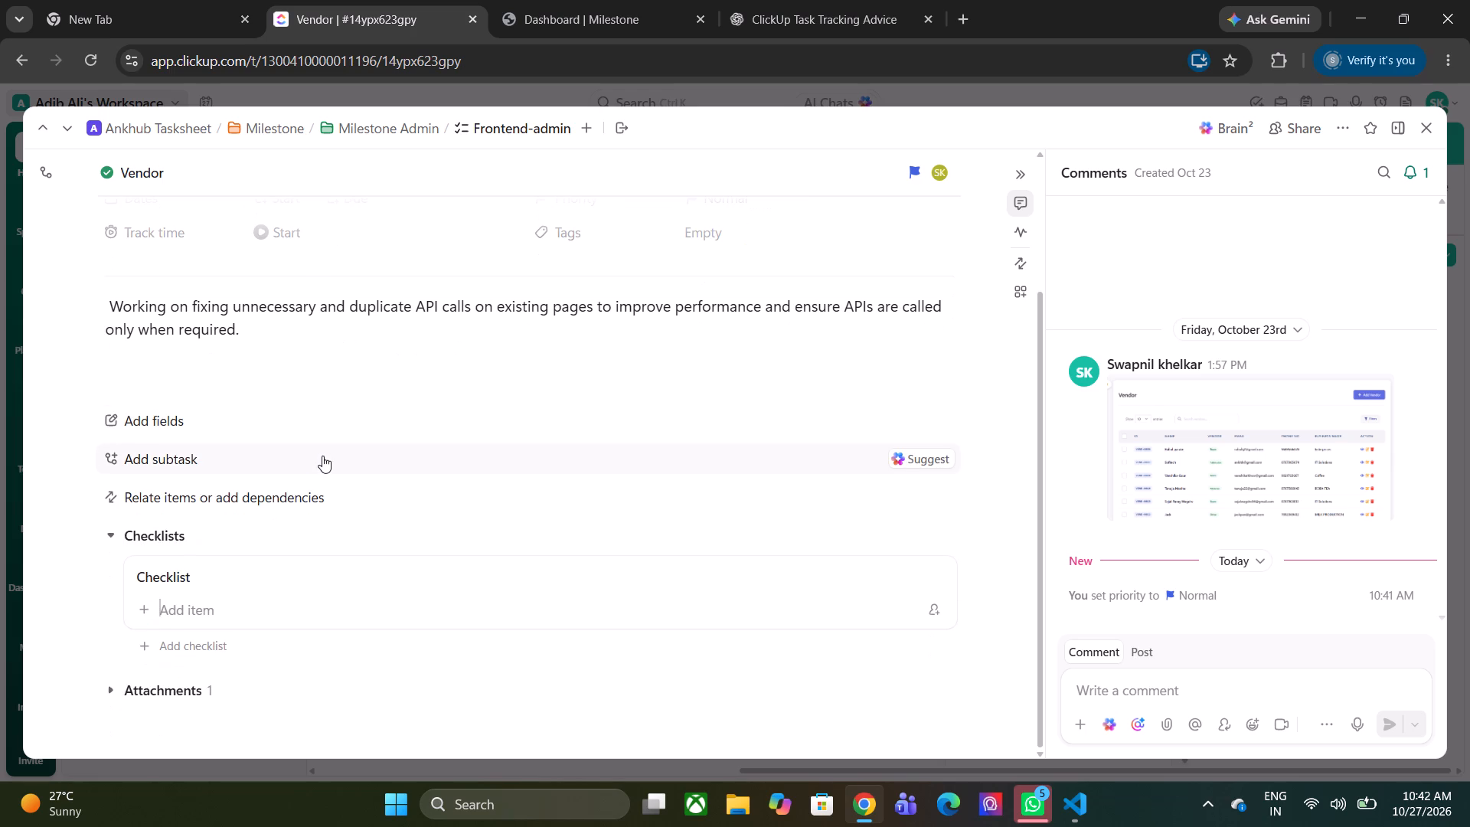
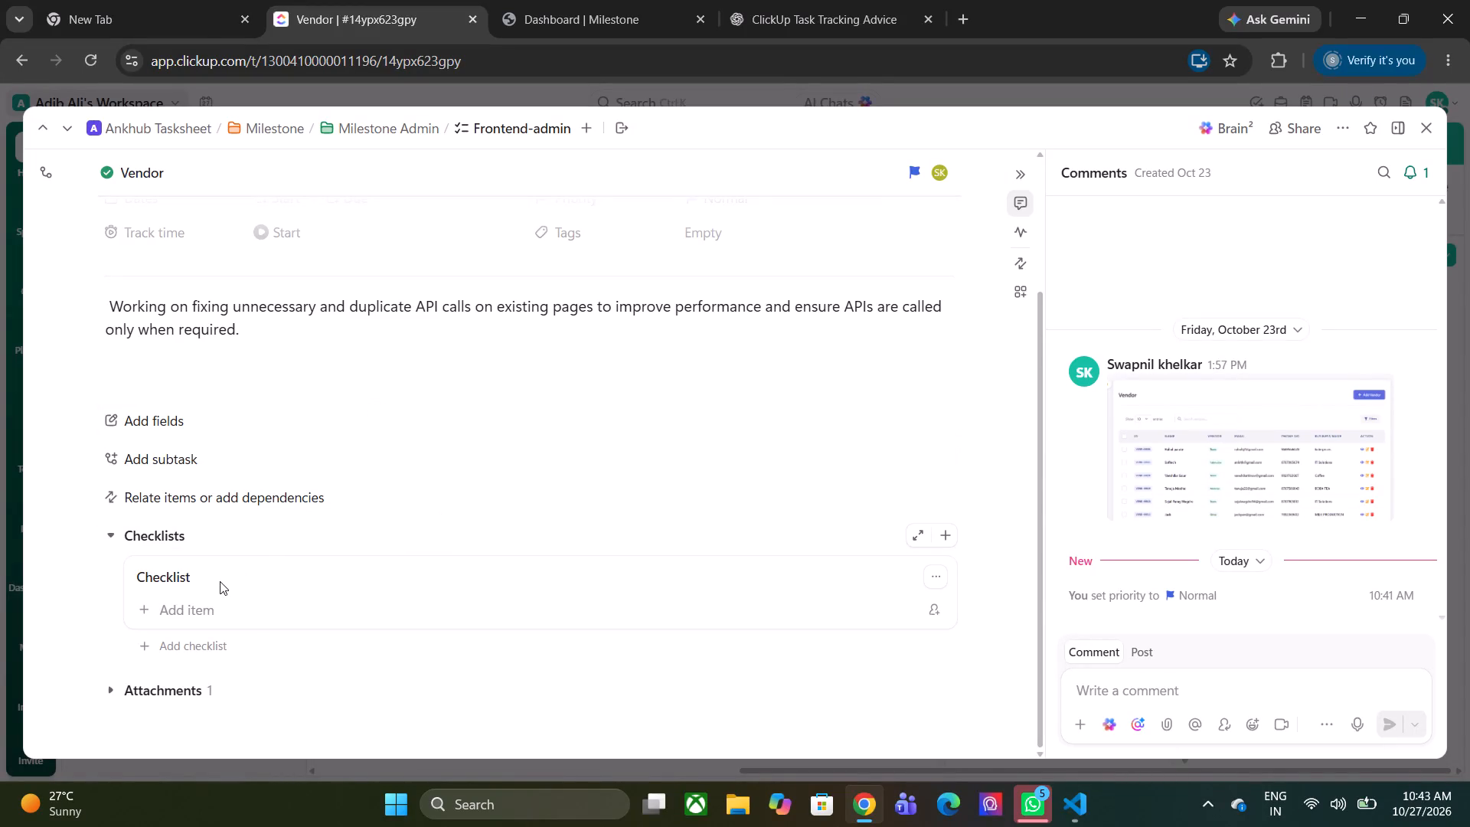
pyautogui.hscroll(1, 430, 407)
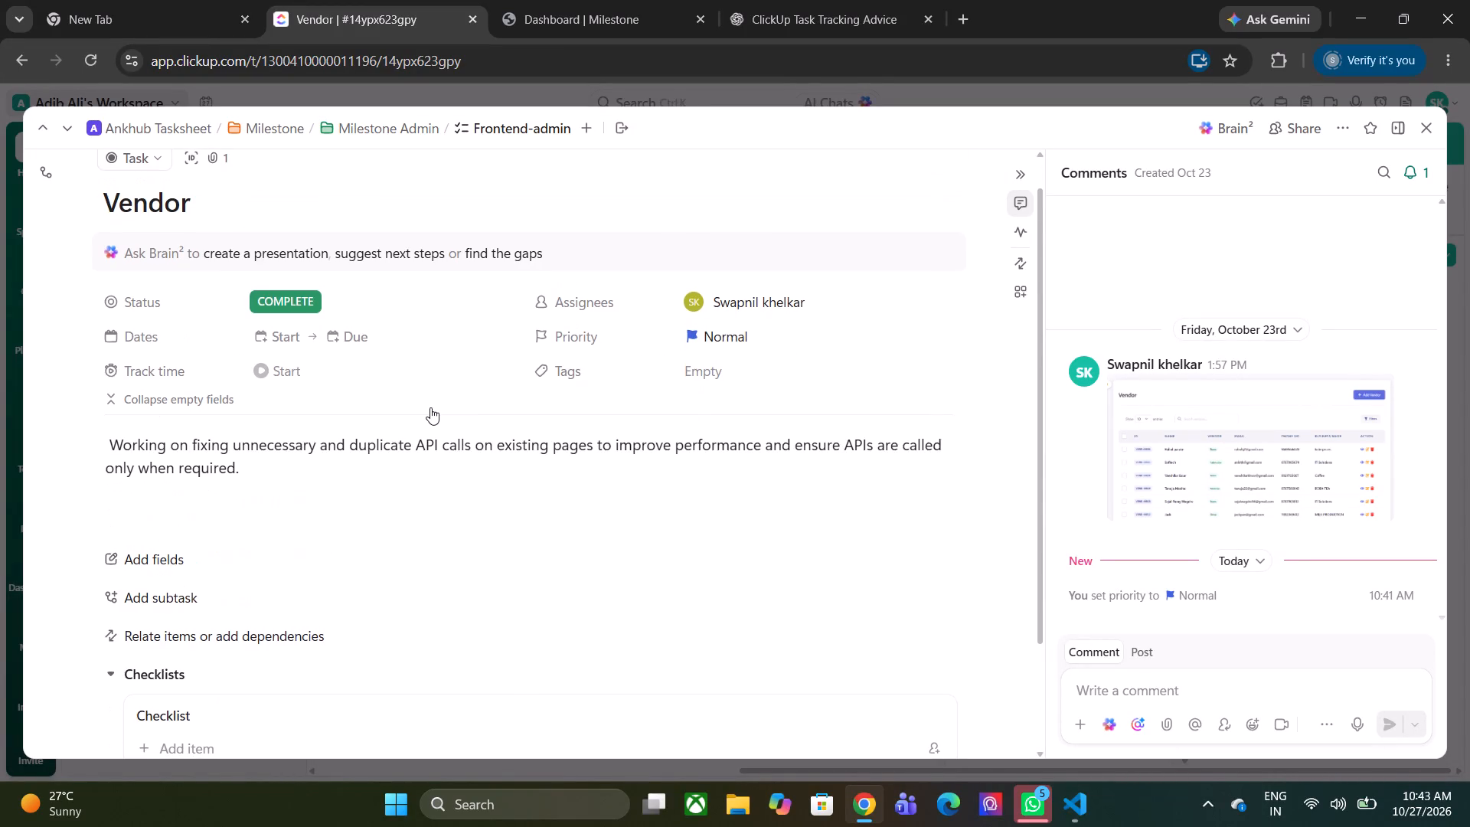
pyautogui.hscroll(1, 430, 407)
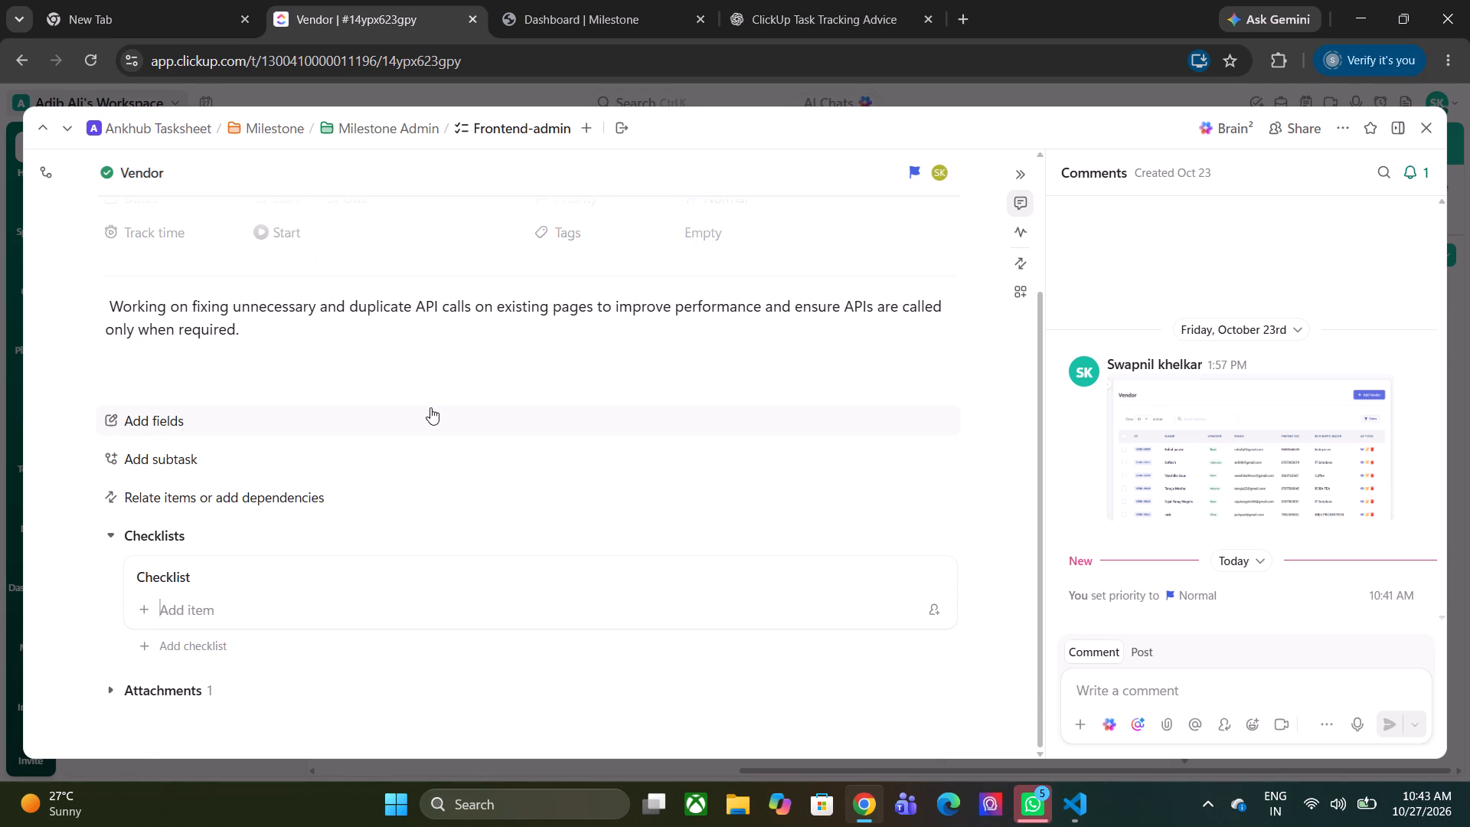
pyautogui.scroll(1, 430, 407)
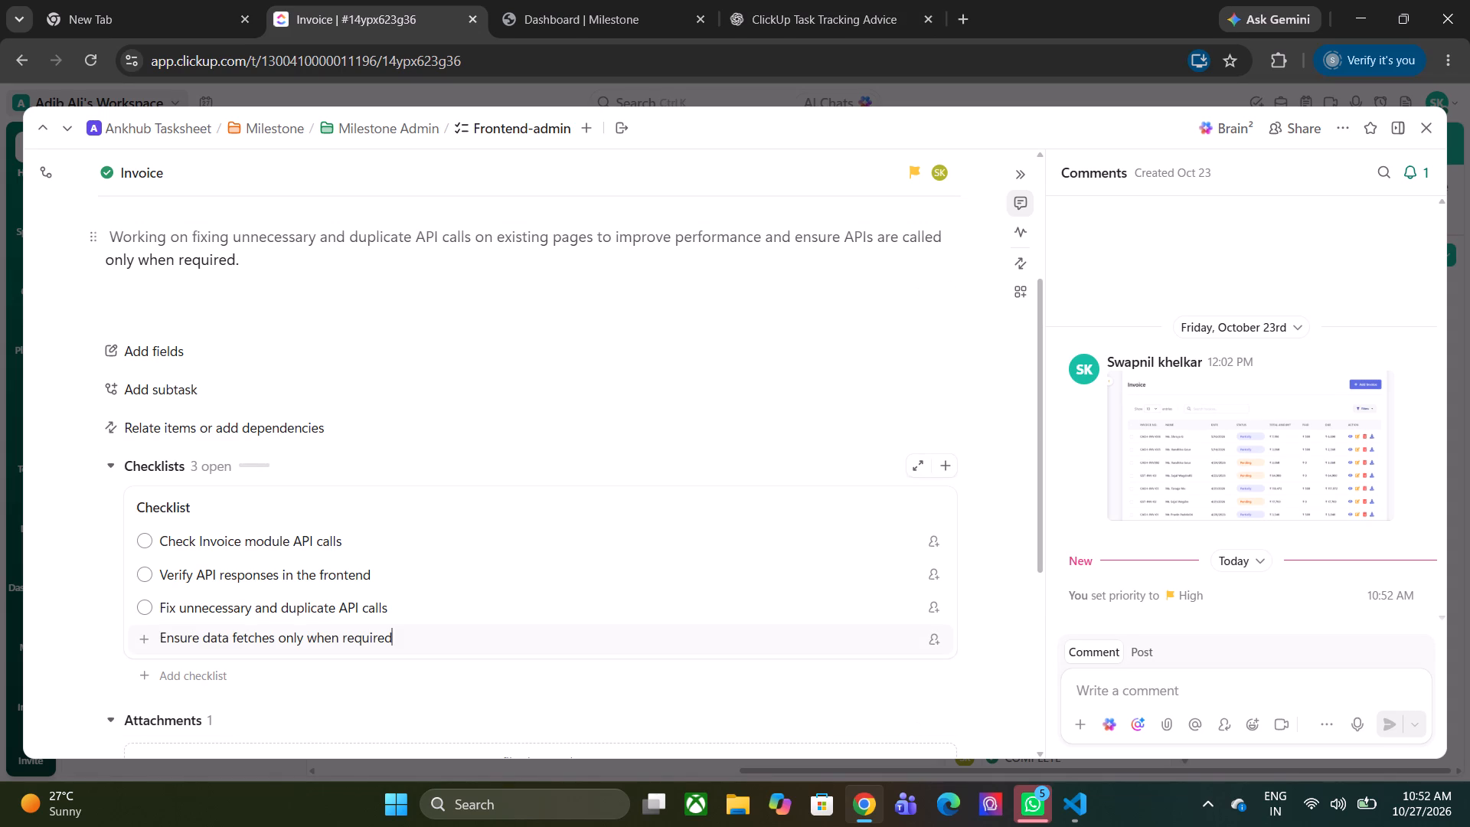
pyautogui.press('Return')
# Review the Invoice task's fields, description, checklist items and attachment.
pyautogui.scroll(-2, 639, 575)
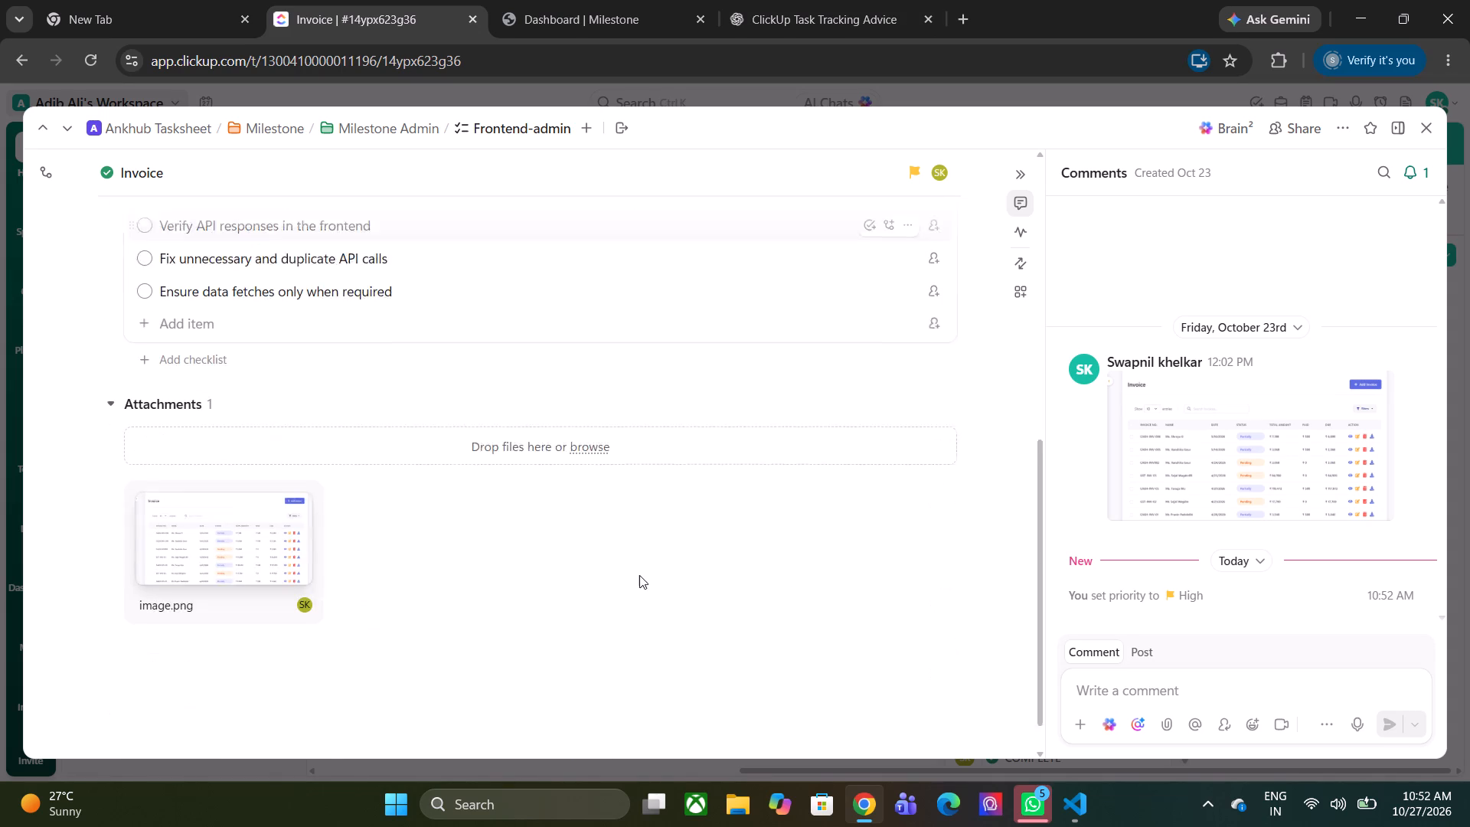
pyautogui.scroll(-5, 639, 575)
pyautogui.scroll(5, 639, 575)
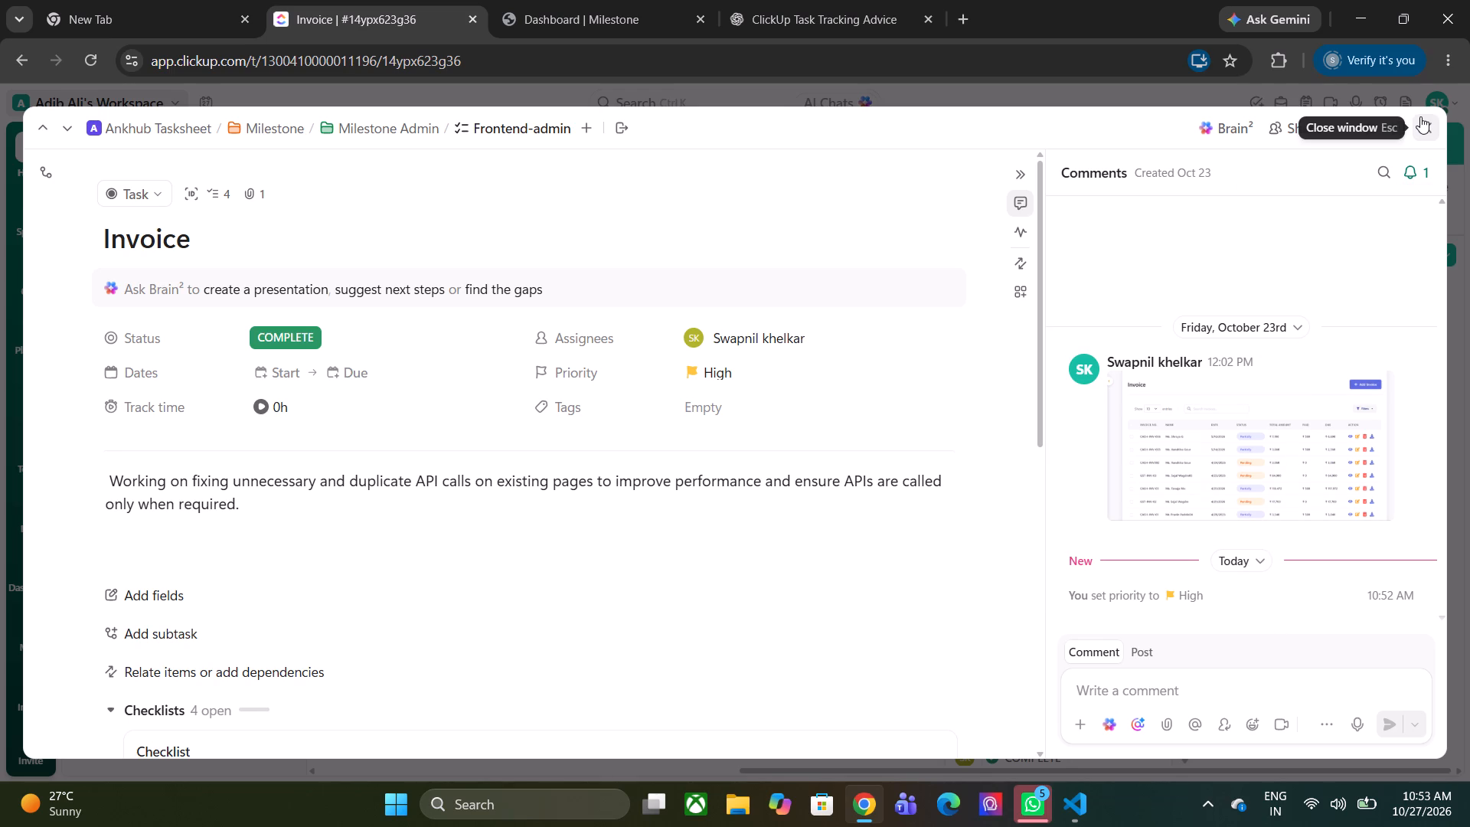
pyautogui.scroll(-6, 899, 379)
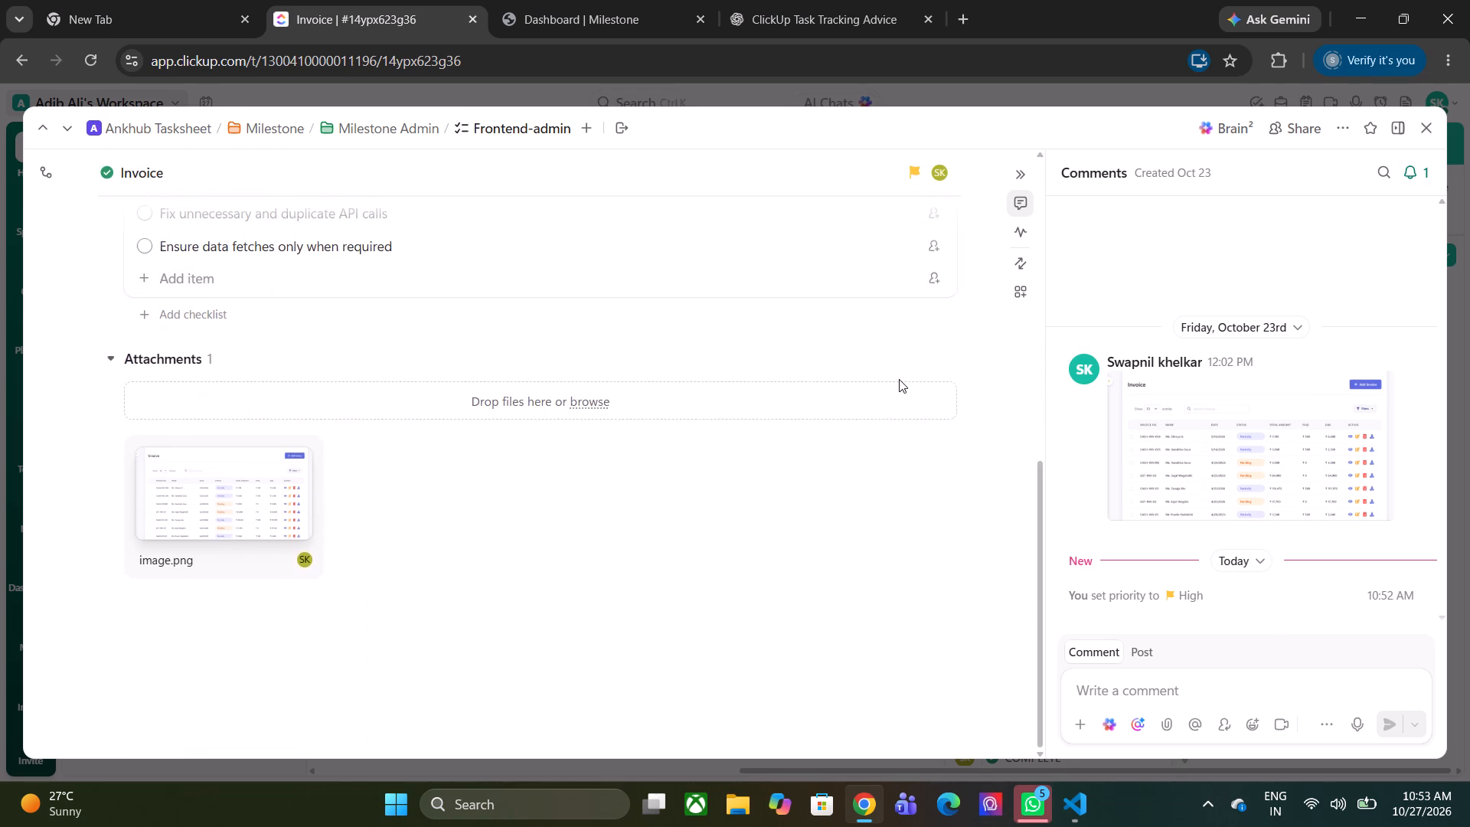
pyautogui.scroll(5, 899, 379)
pyautogui.scroll(-2, 899, 379)
pyautogui.scroll(7, 899, 379)
pyautogui.scroll(-5, 899, 379)
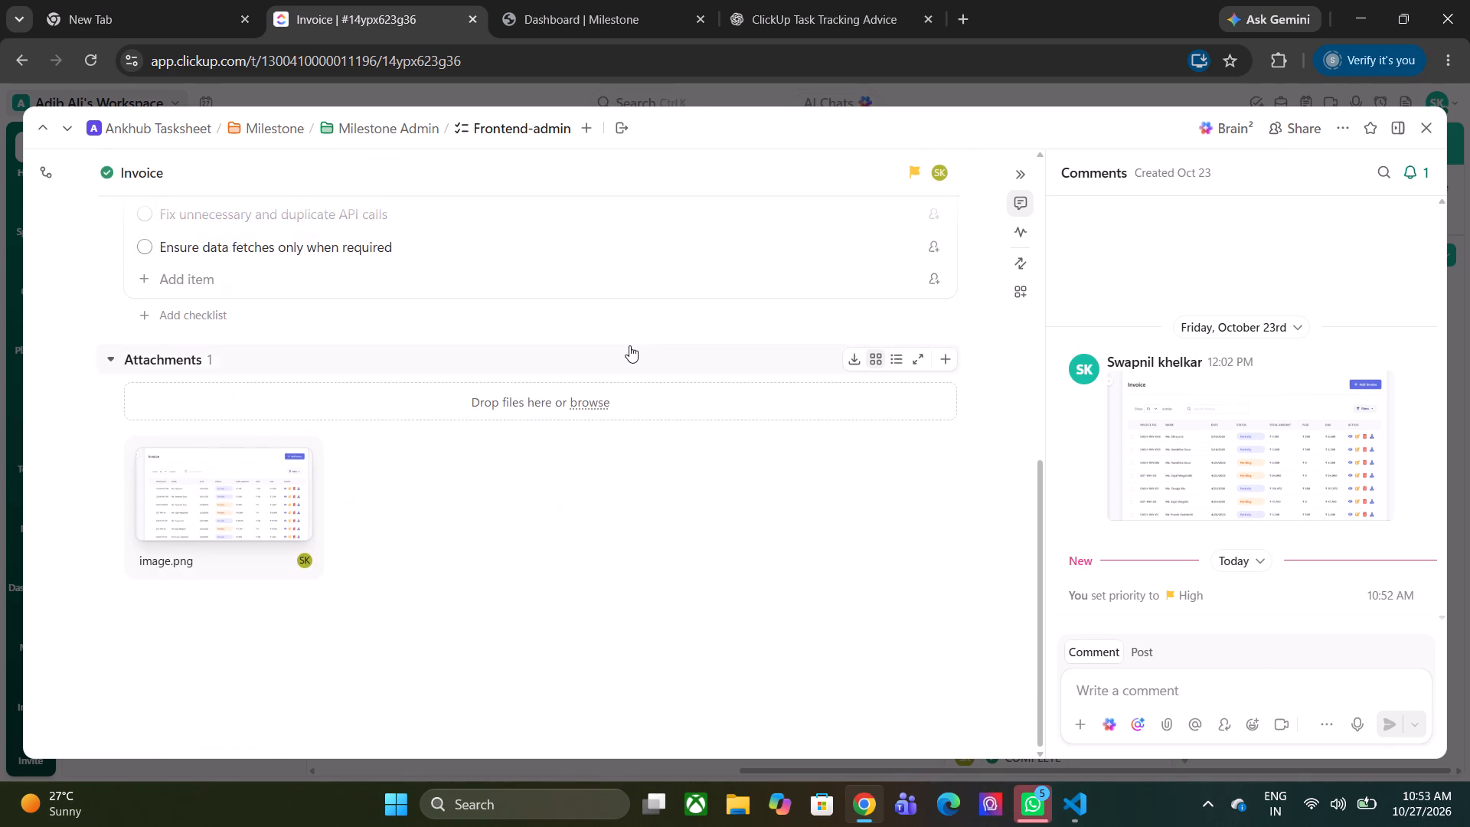
pyautogui.scroll(4, 629, 345)
pyautogui.scroll(-5, 629, 345)
pyautogui.scroll(4, 629, 345)
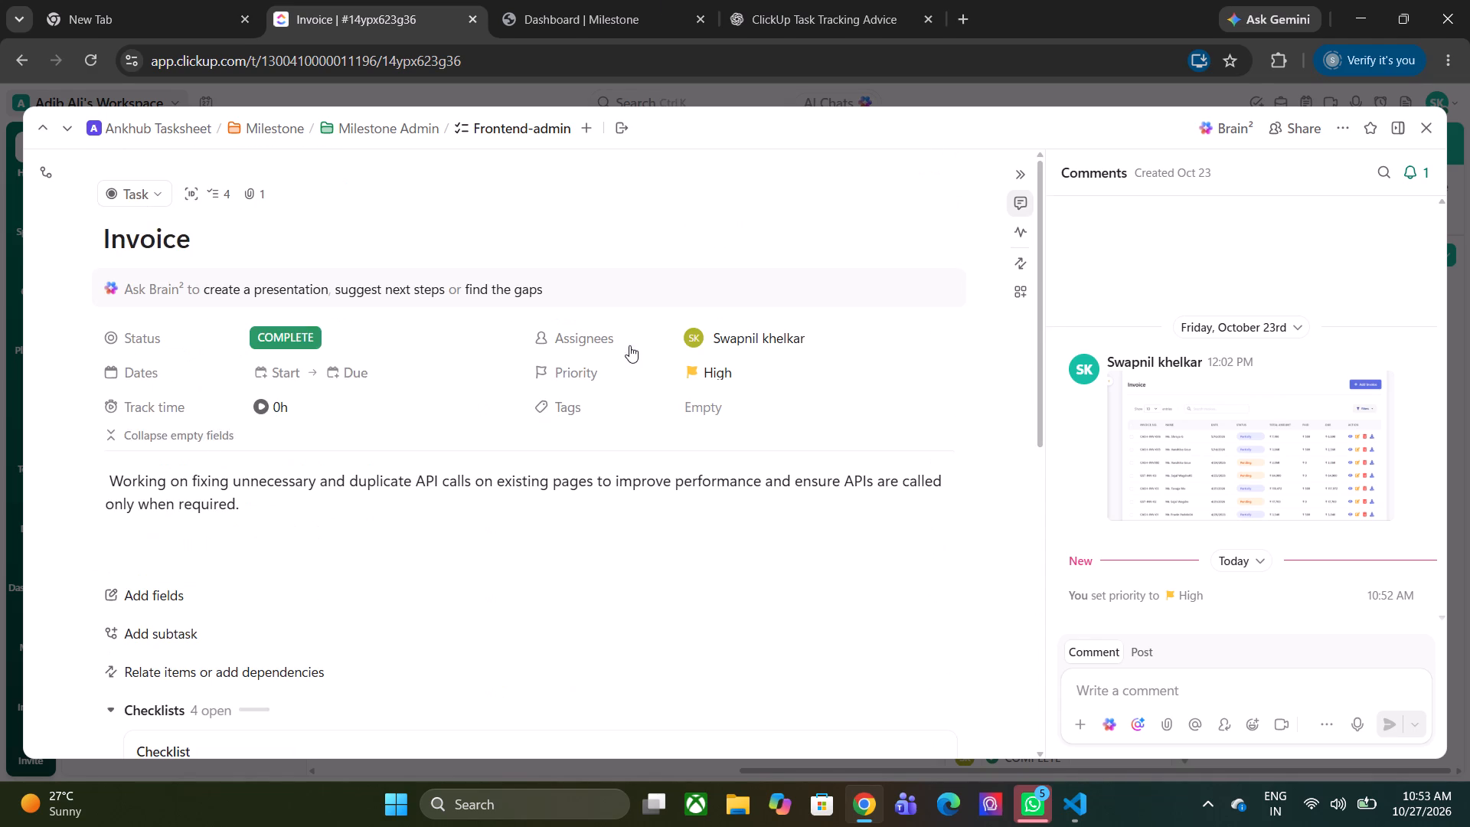
pyautogui.scroll(-5, 592, 456)
pyautogui.scroll(8, 592, 456)
pyautogui.scroll(-4, 592, 456)
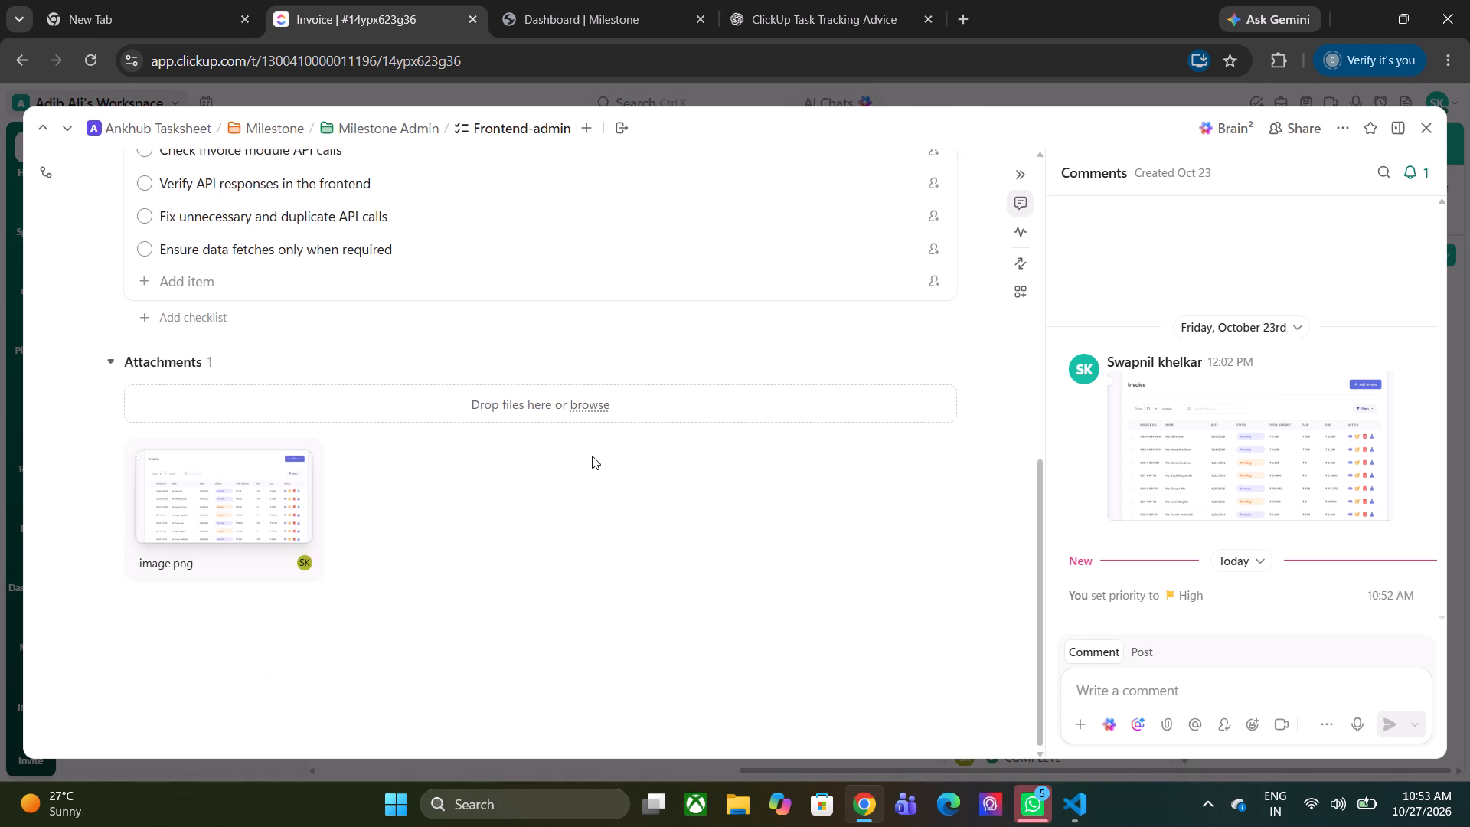
pyautogui.scroll(9, 592, 456)
pyautogui.scroll(-3, 592, 456)
pyautogui.scroll(5, 592, 456)
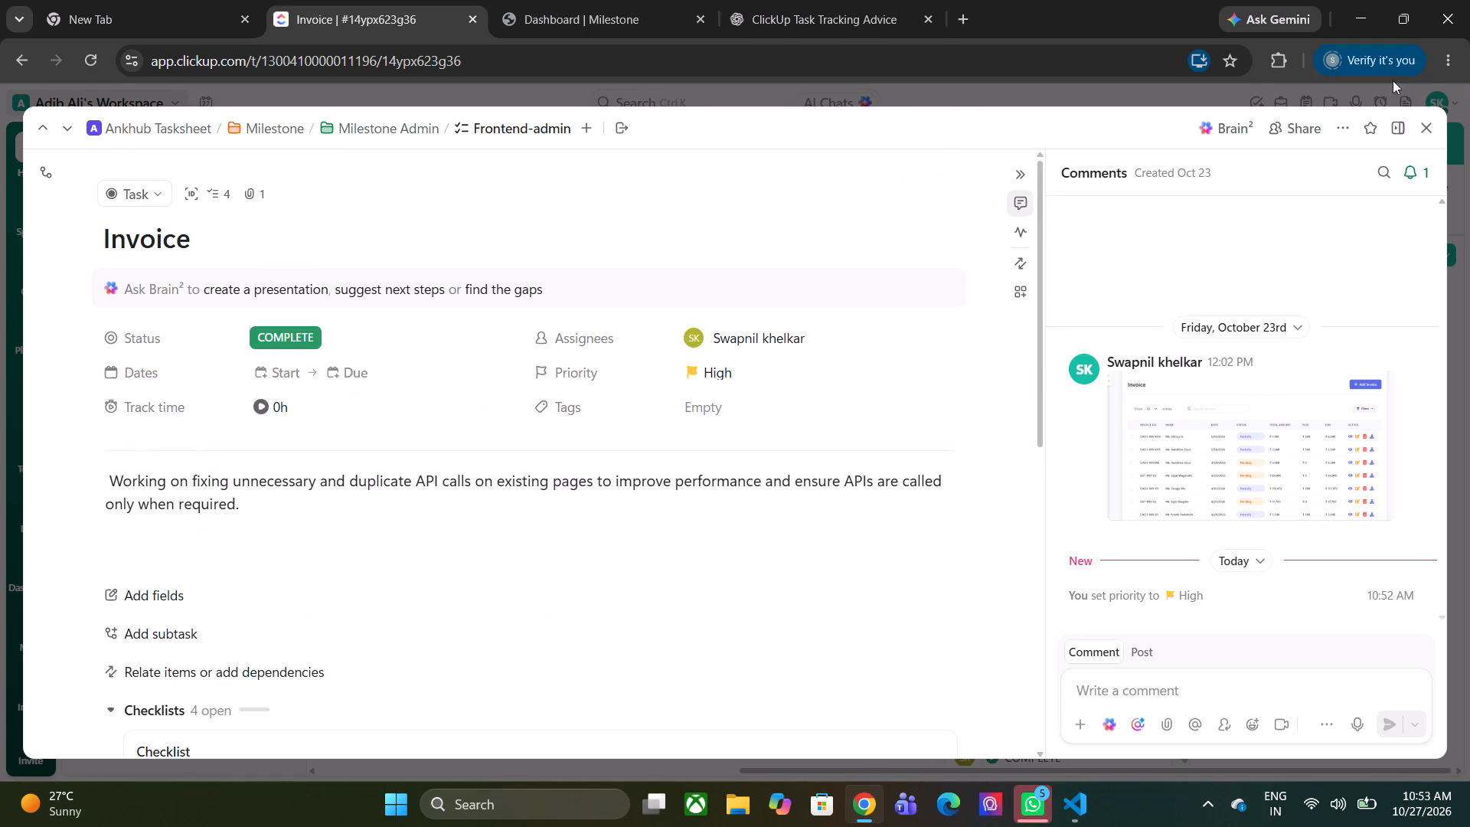
# Close the Invoice task and examine the Frontend-admin board's status columns for tasks still lacking a checklist.
pyautogui.click(1434, 127)
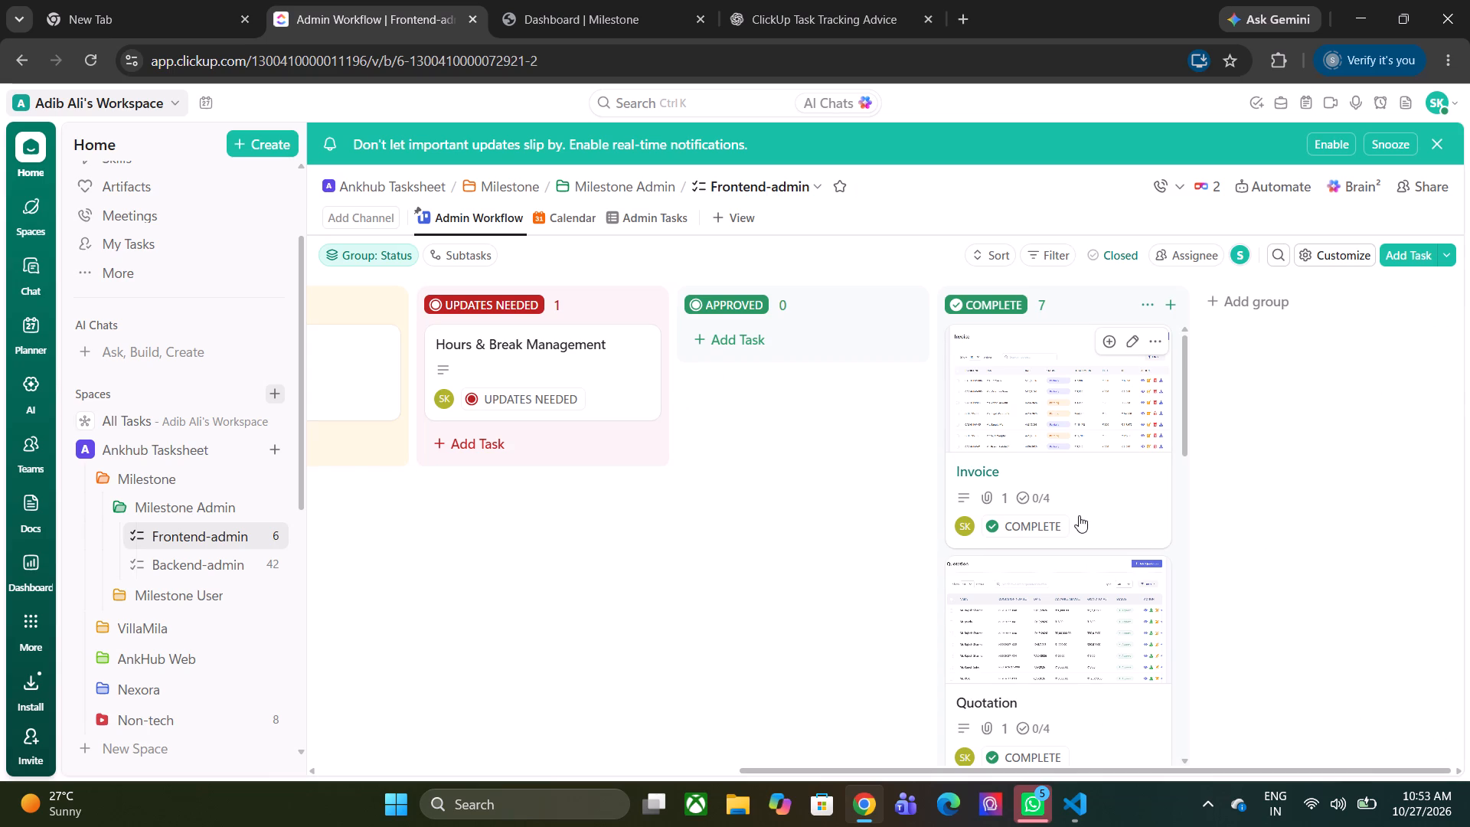
pyautogui.hscroll(1, 1079, 515)
pyautogui.scroll(-2, 1025, 663)
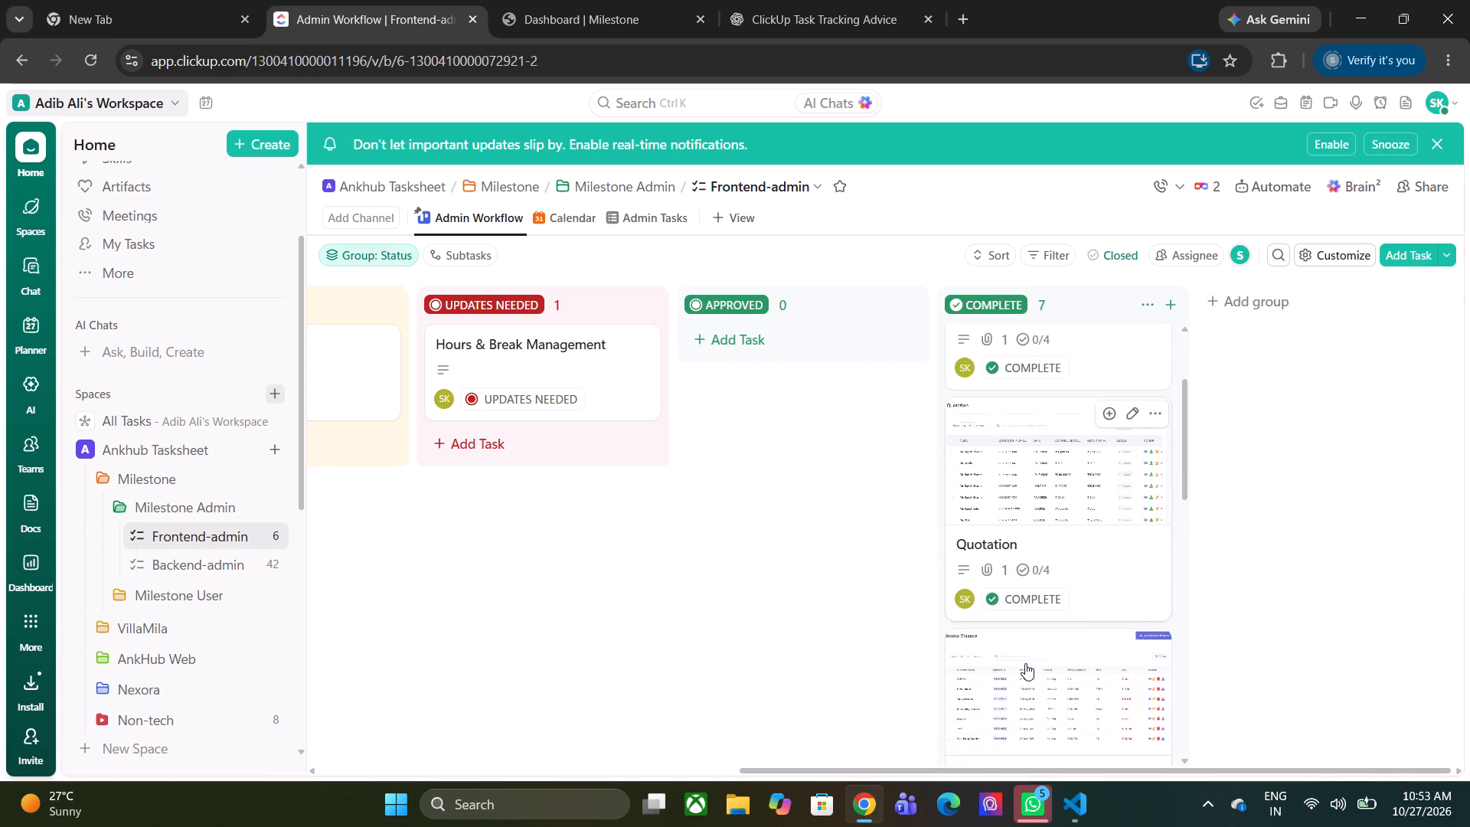
pyautogui.scroll(-7, 1025, 663)
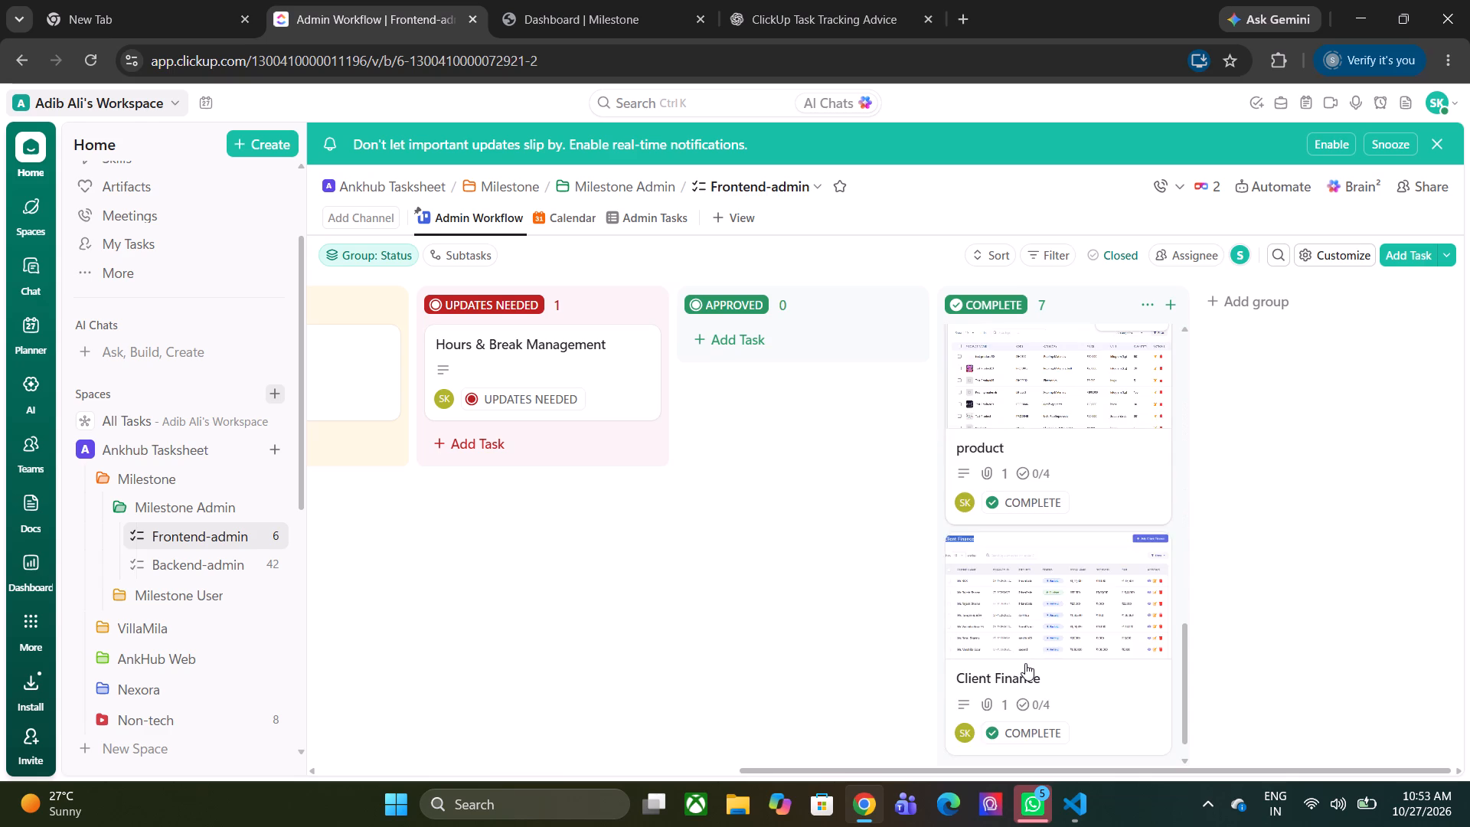
pyautogui.scroll(-6, 1025, 663)
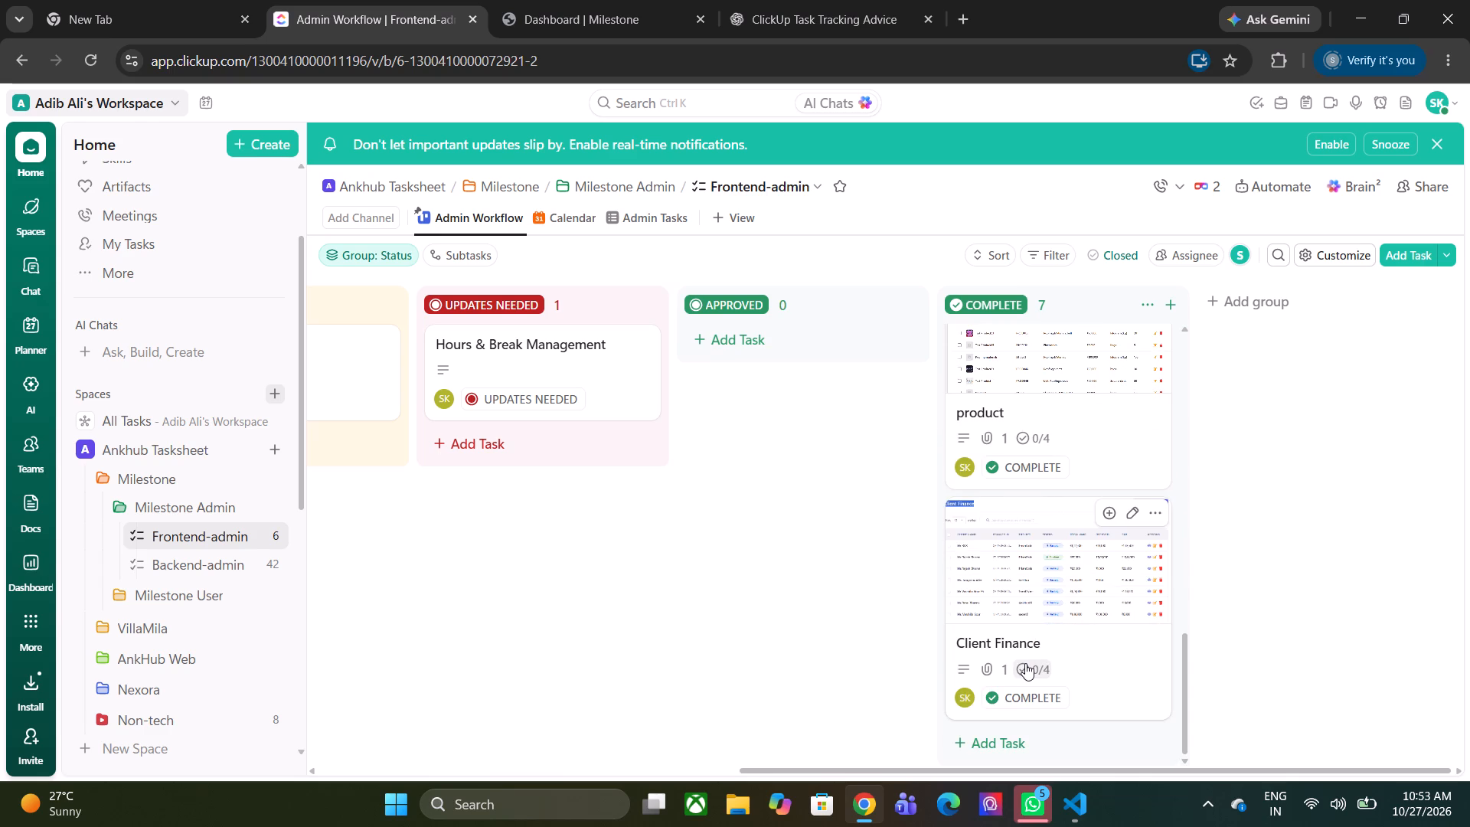
pyautogui.scroll(4, 1025, 663)
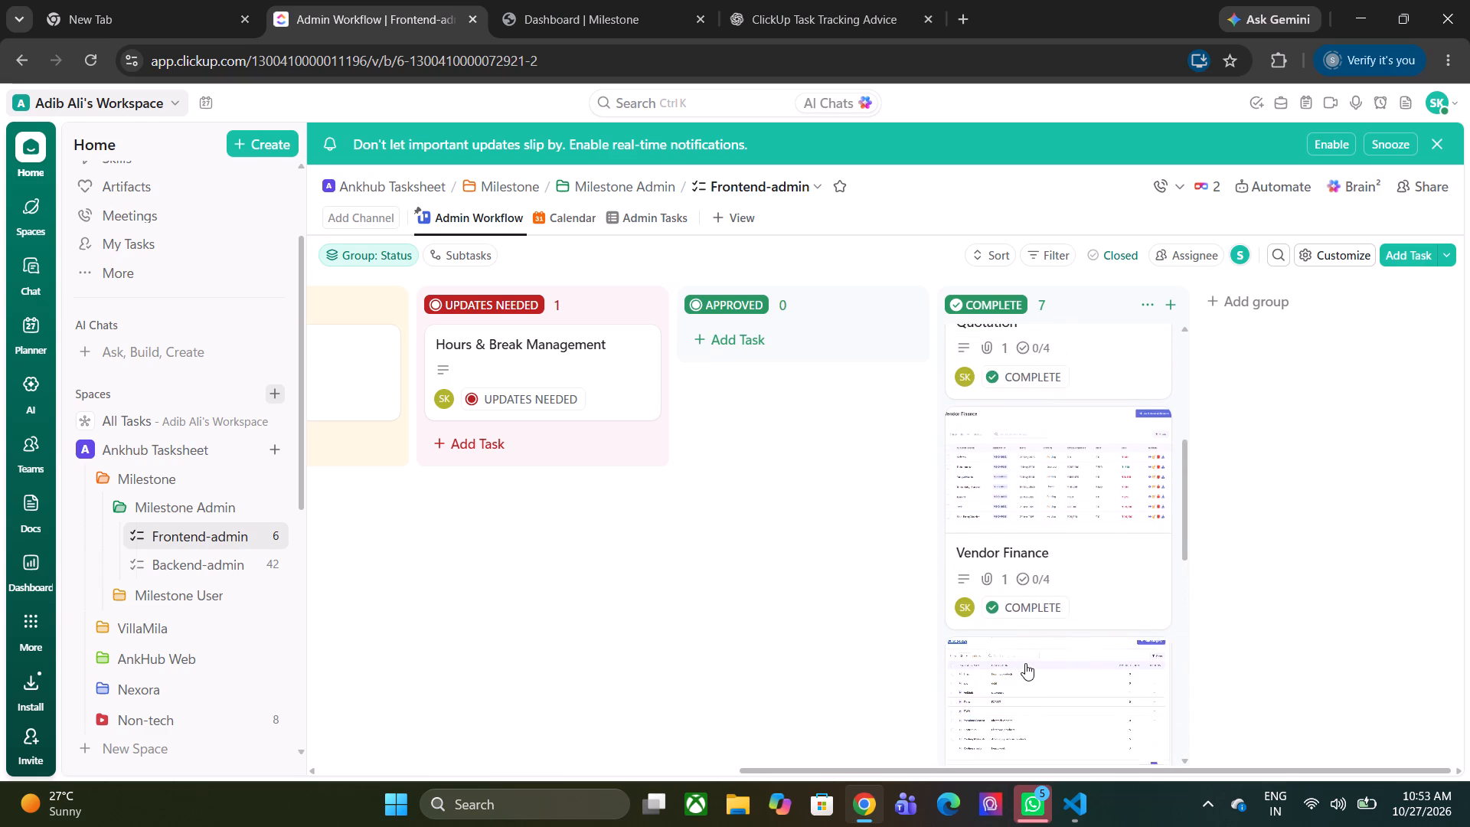
pyautogui.scroll(5, 1025, 663)
pyautogui.scroll(-4, 1025, 663)
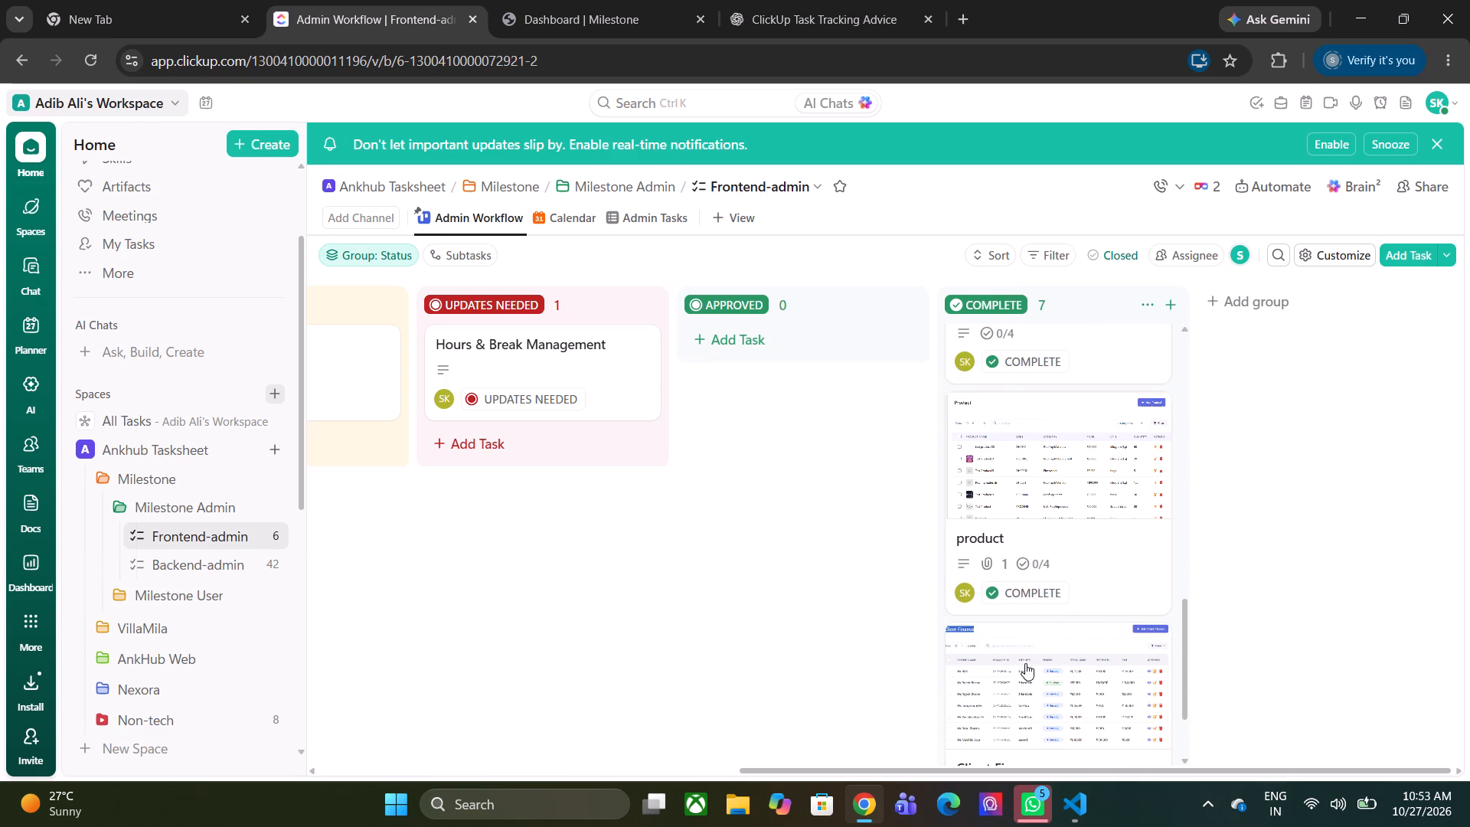
pyautogui.hscroll(3, 736, 518)
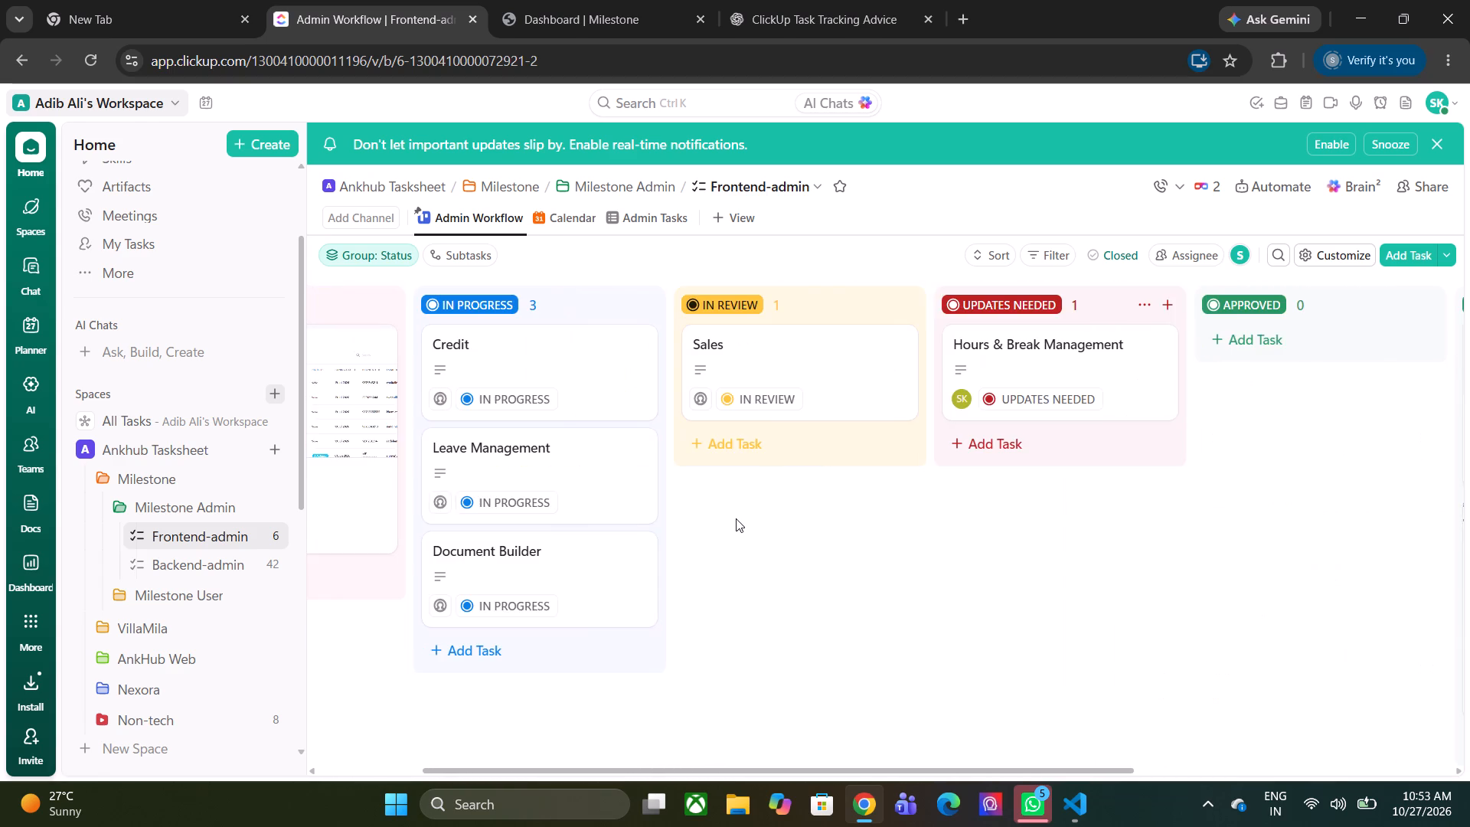
pyautogui.hscroll(3, 736, 518)
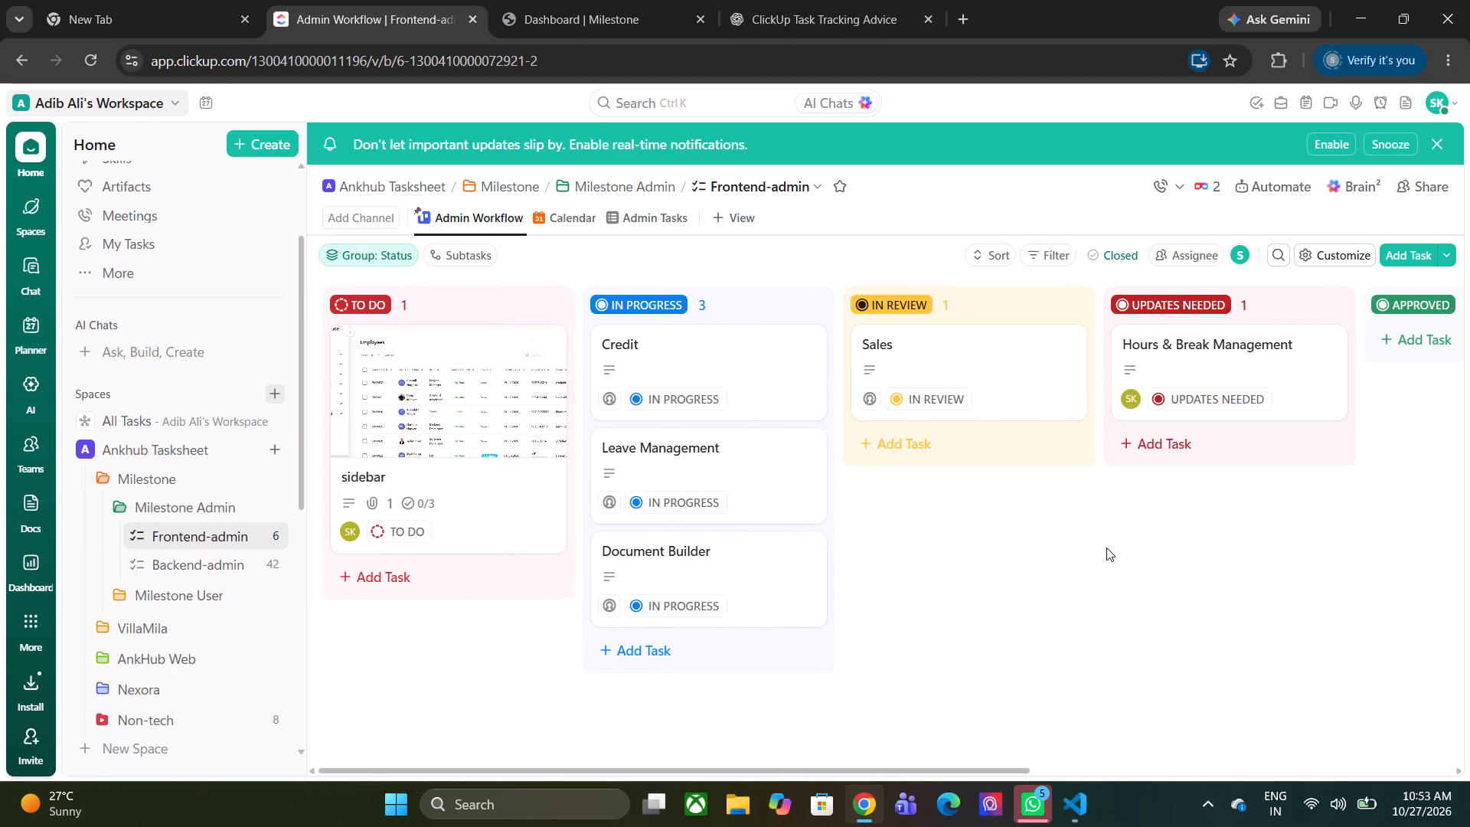
pyautogui.hscroll(-4, 1106, 548)
pyautogui.scroll(1, 1093, 548)
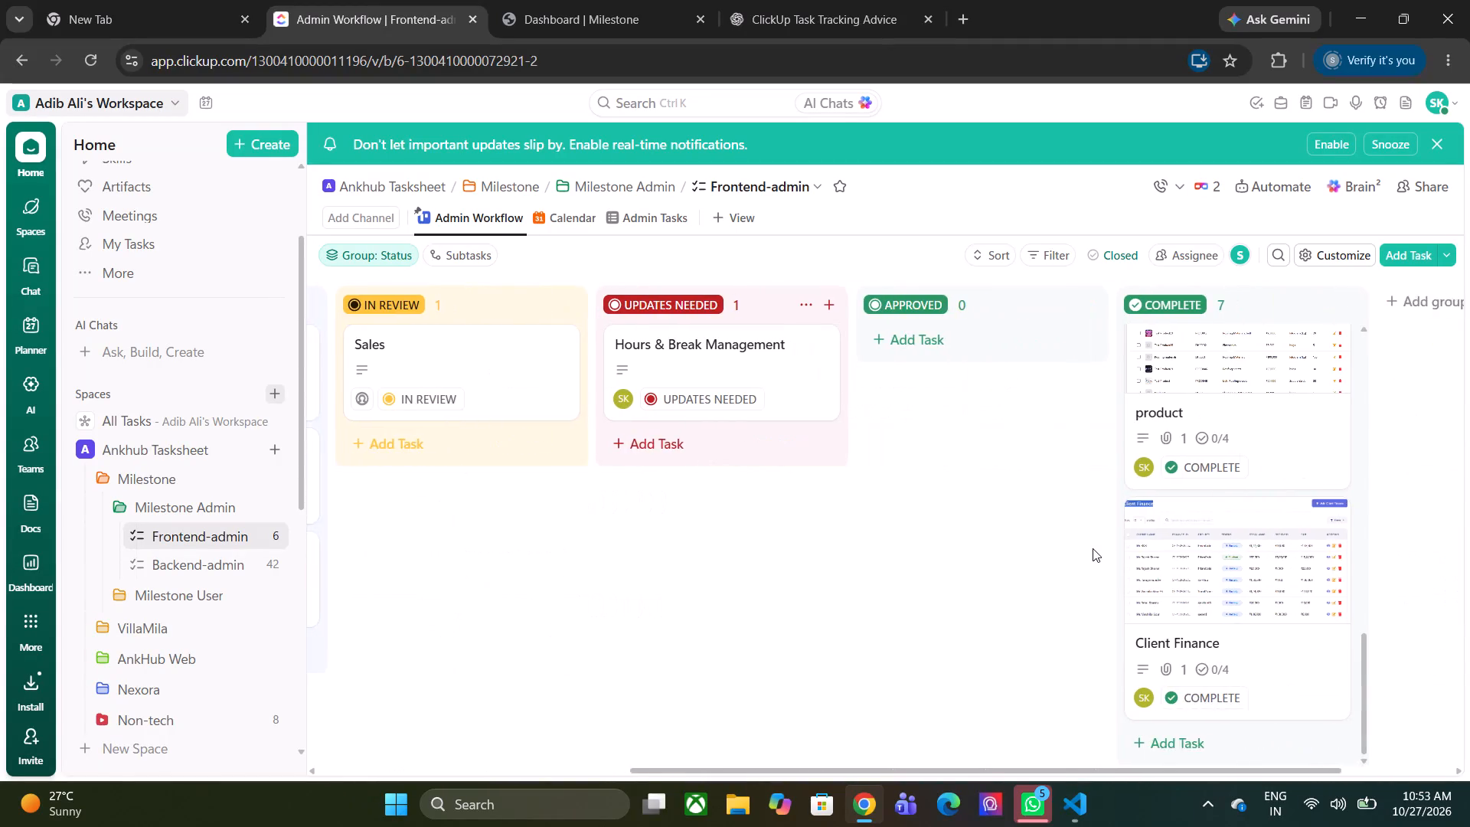
pyautogui.scroll(1, 1093, 548)
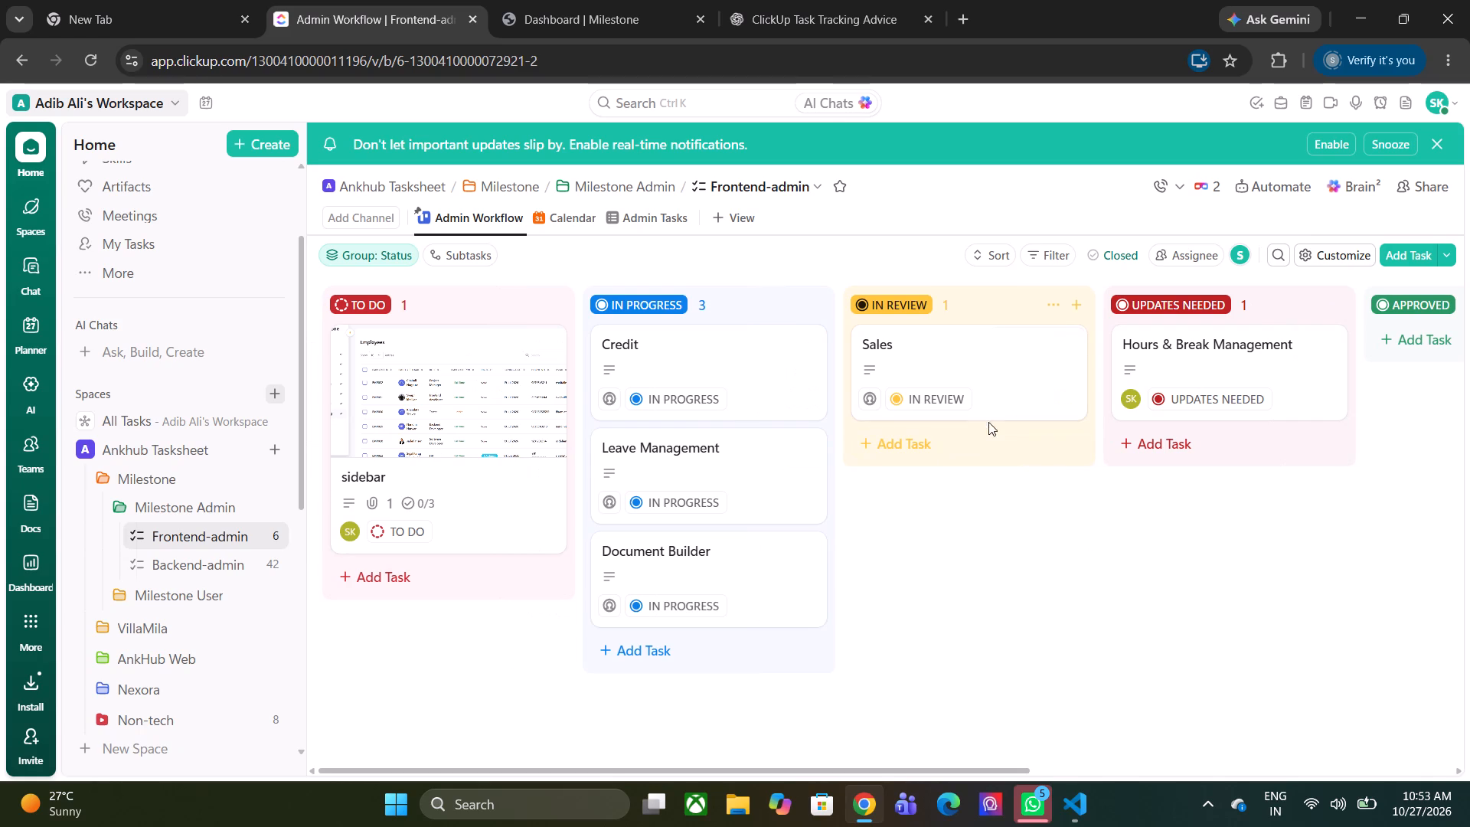
# Open the Credit task in the In Progress column and set its priority to High.
pyautogui.click(668, 359)
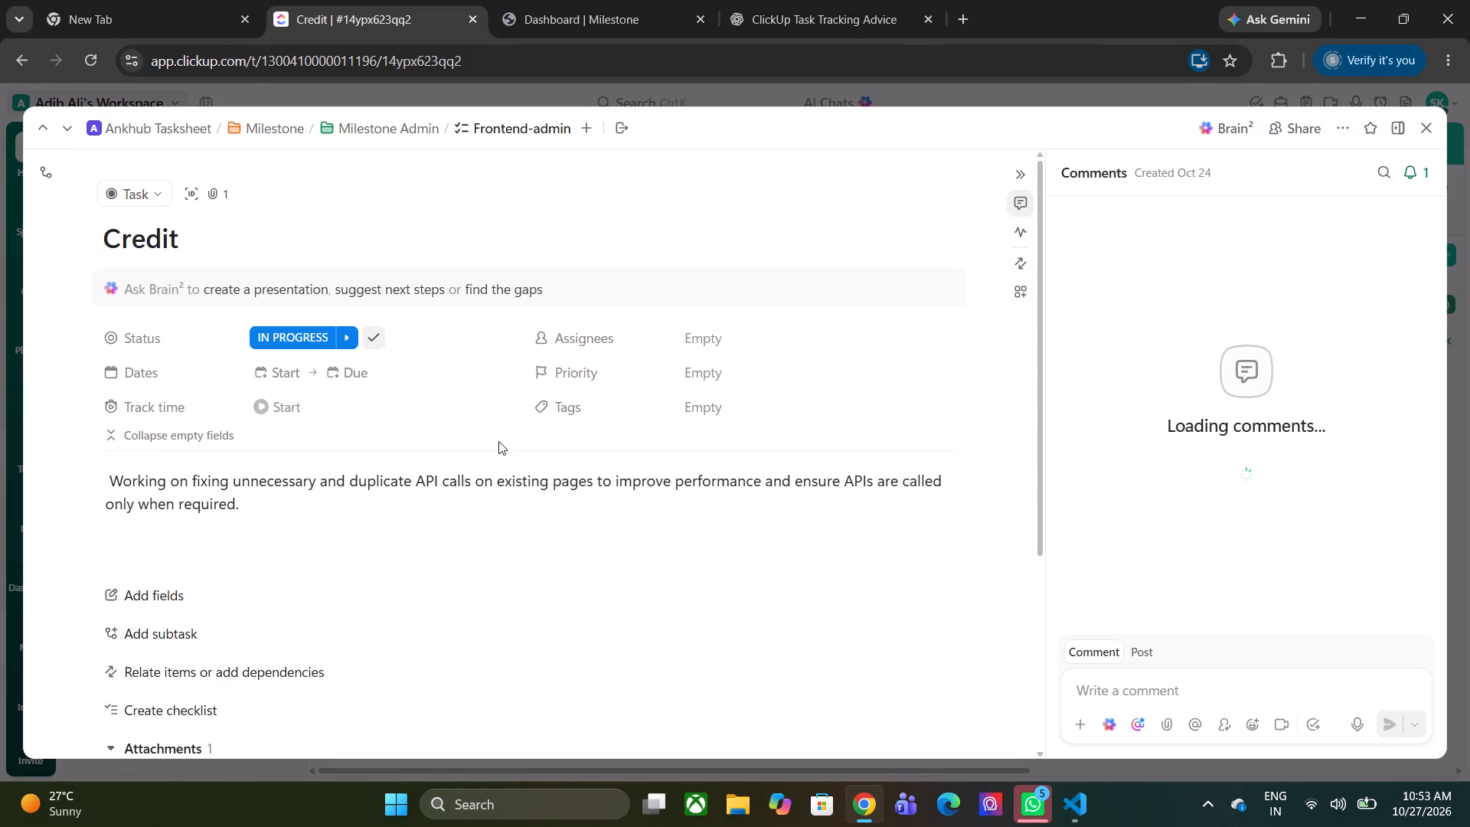
pyautogui.scroll(-4, 410, 590)
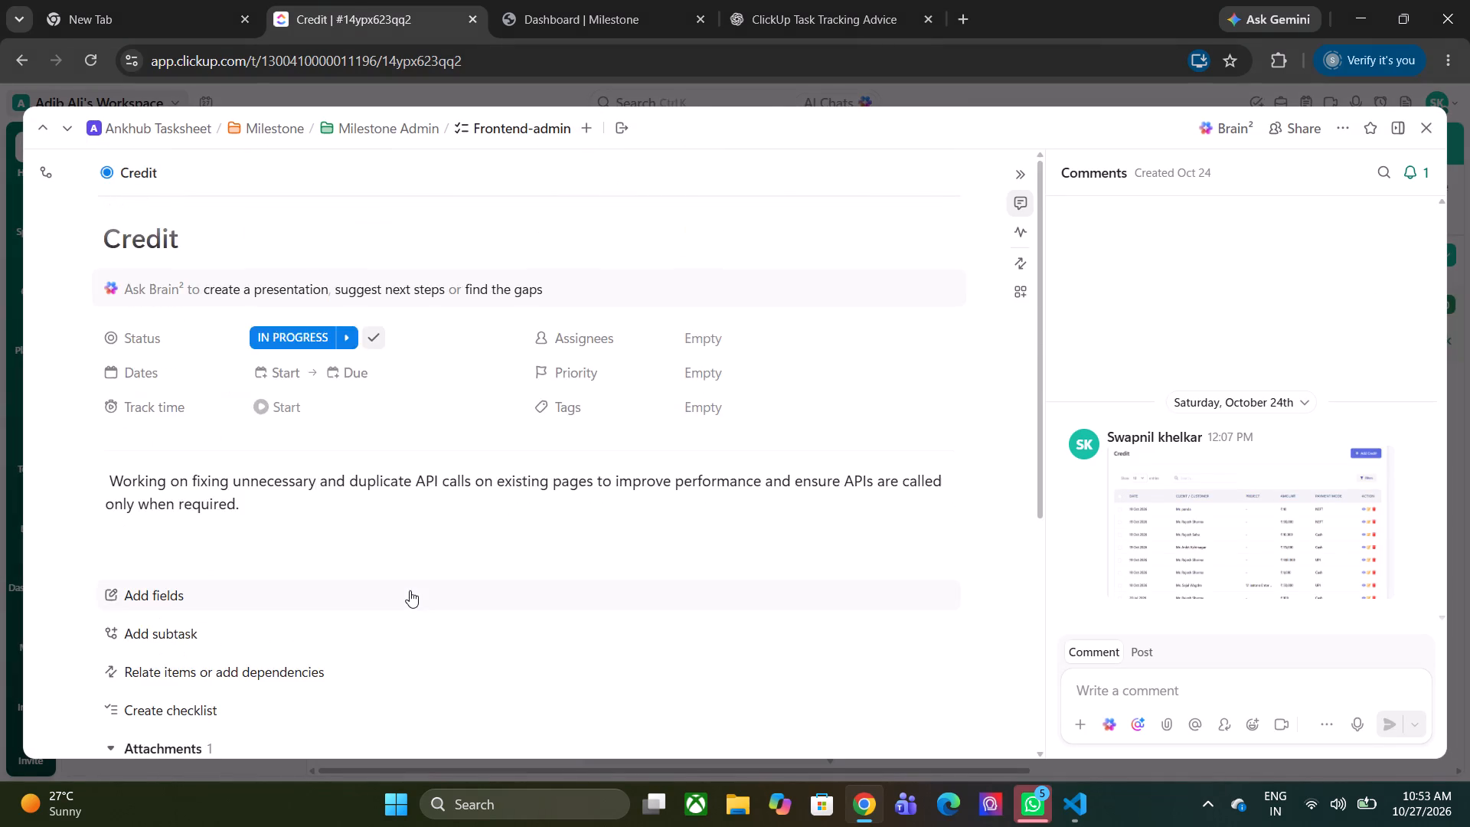
pyautogui.scroll(-2, 410, 590)
pyautogui.scroll(10, 410, 590)
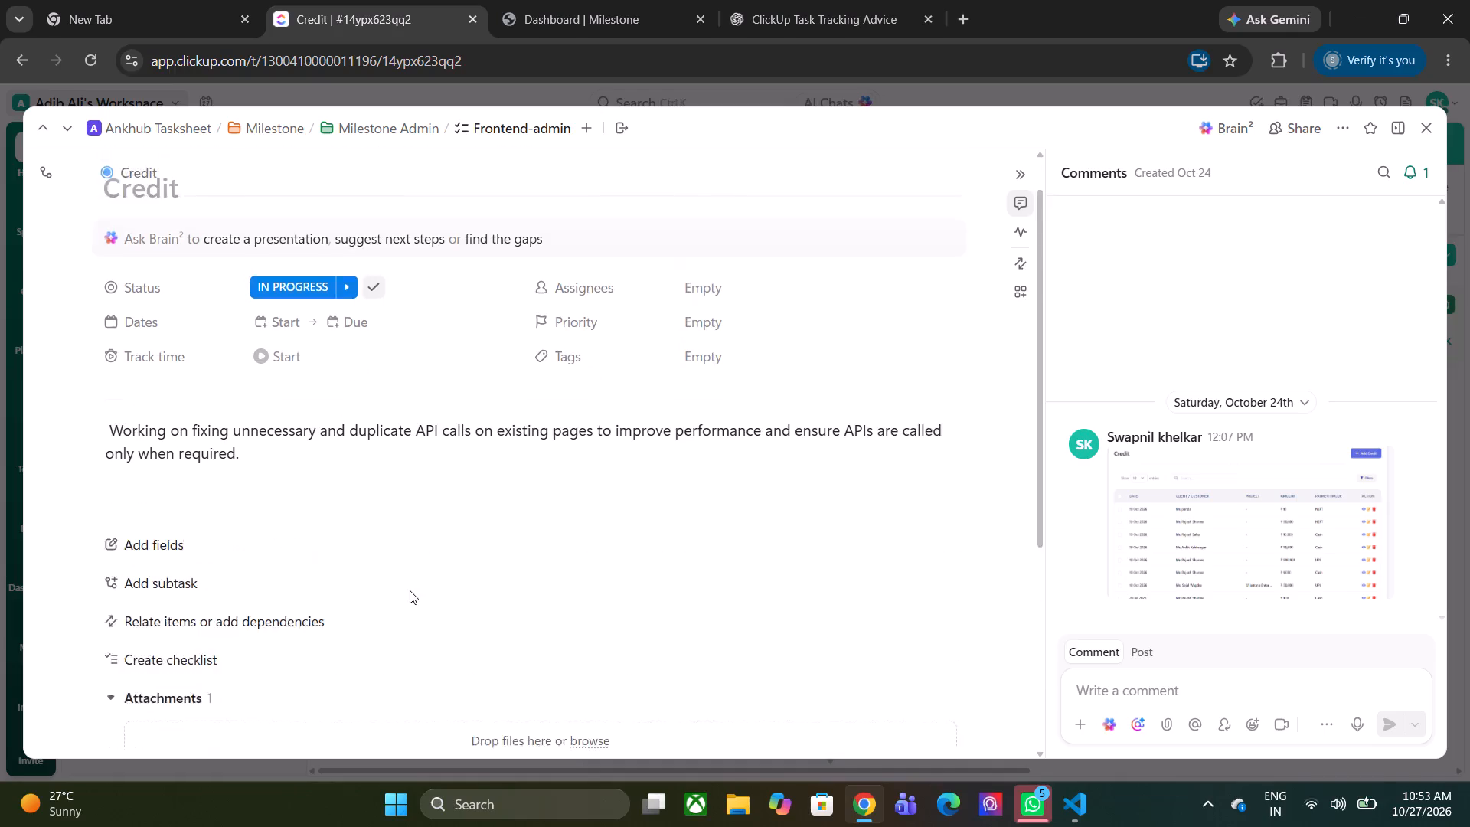
pyautogui.click(715, 366)
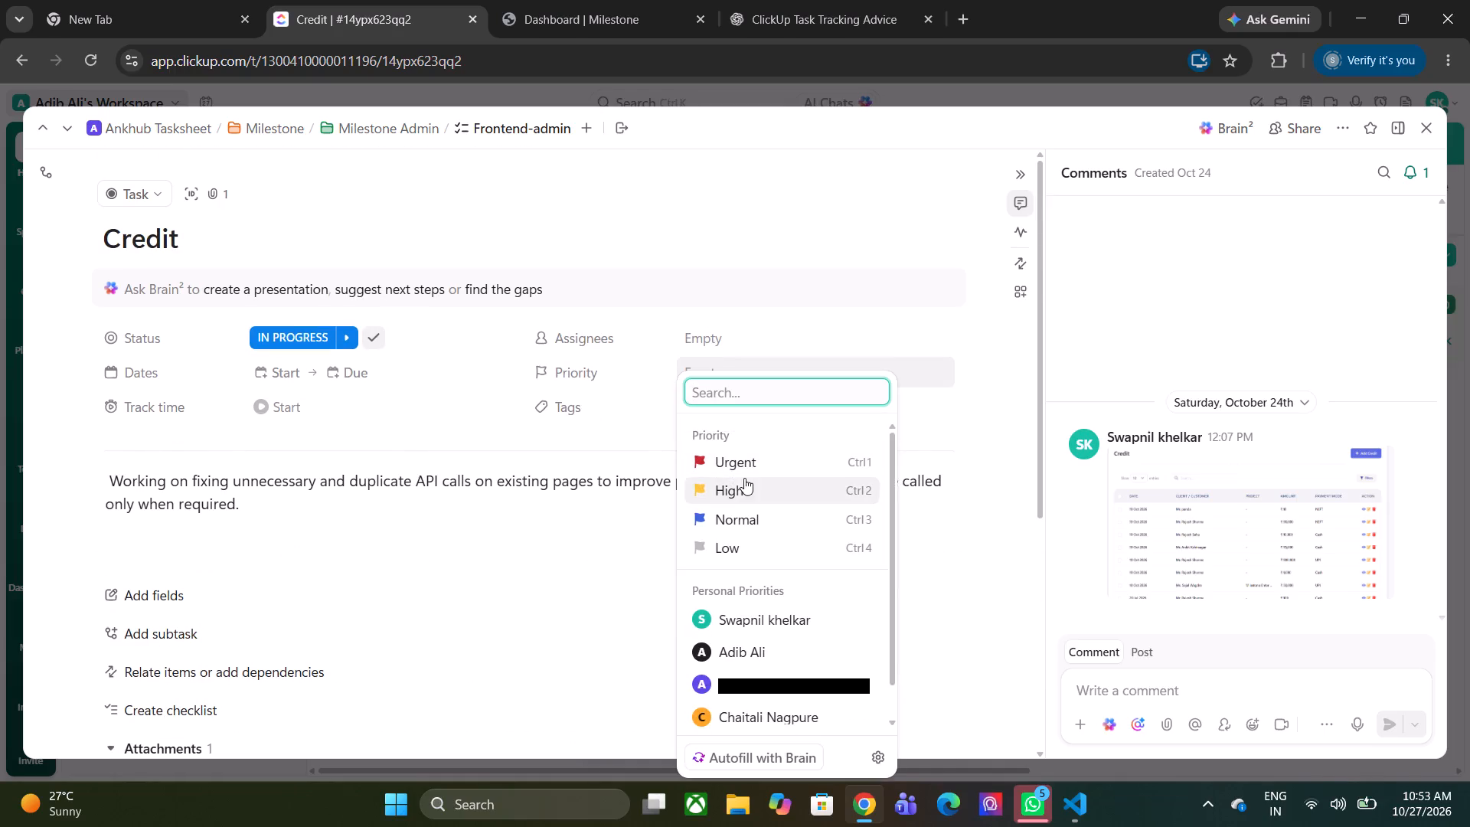
pyautogui.click(745, 485)
pyautogui.scroll(-5, 494, 597)
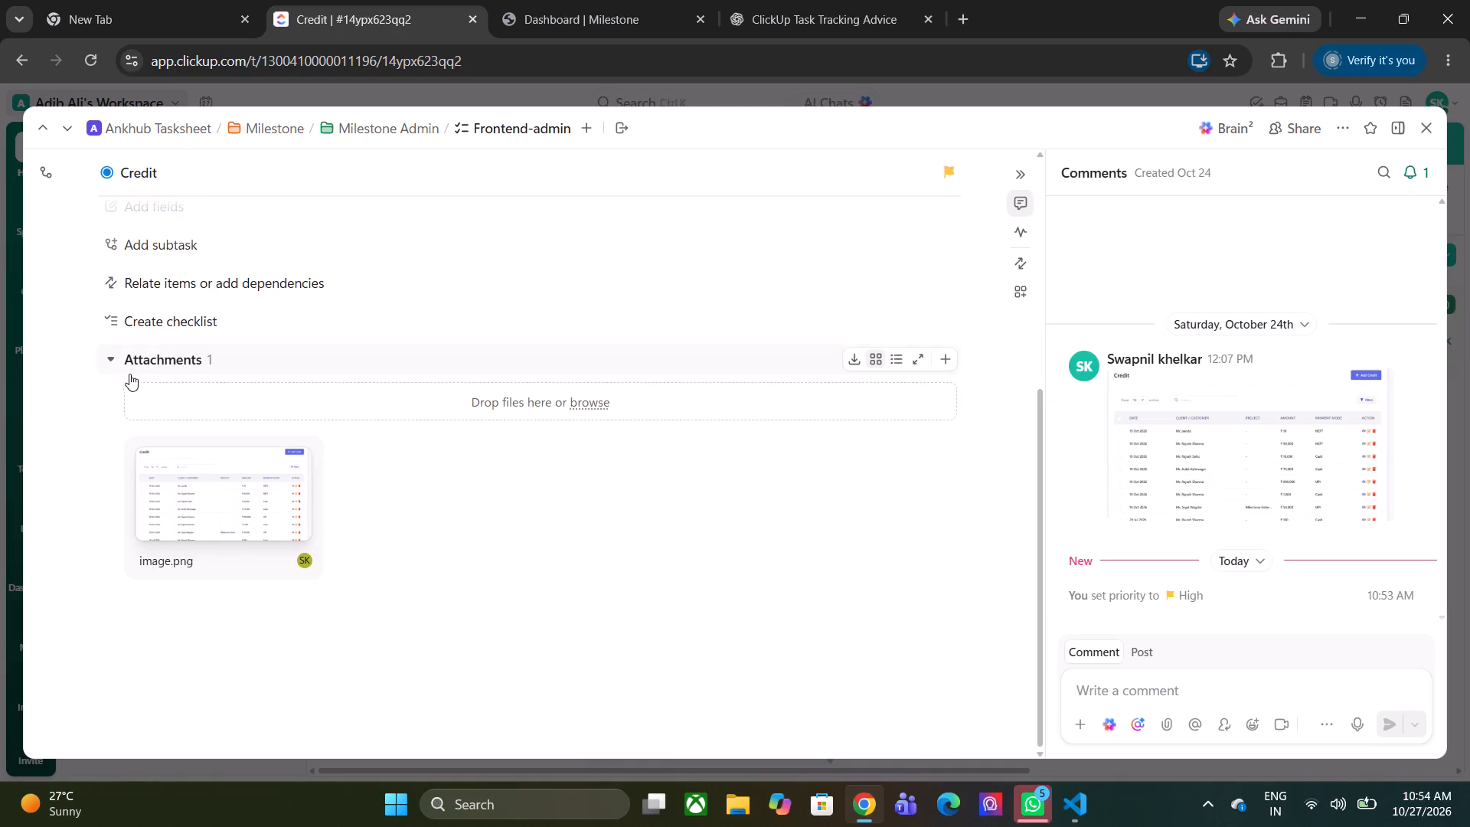
pyautogui.scroll(5, 435, 235)
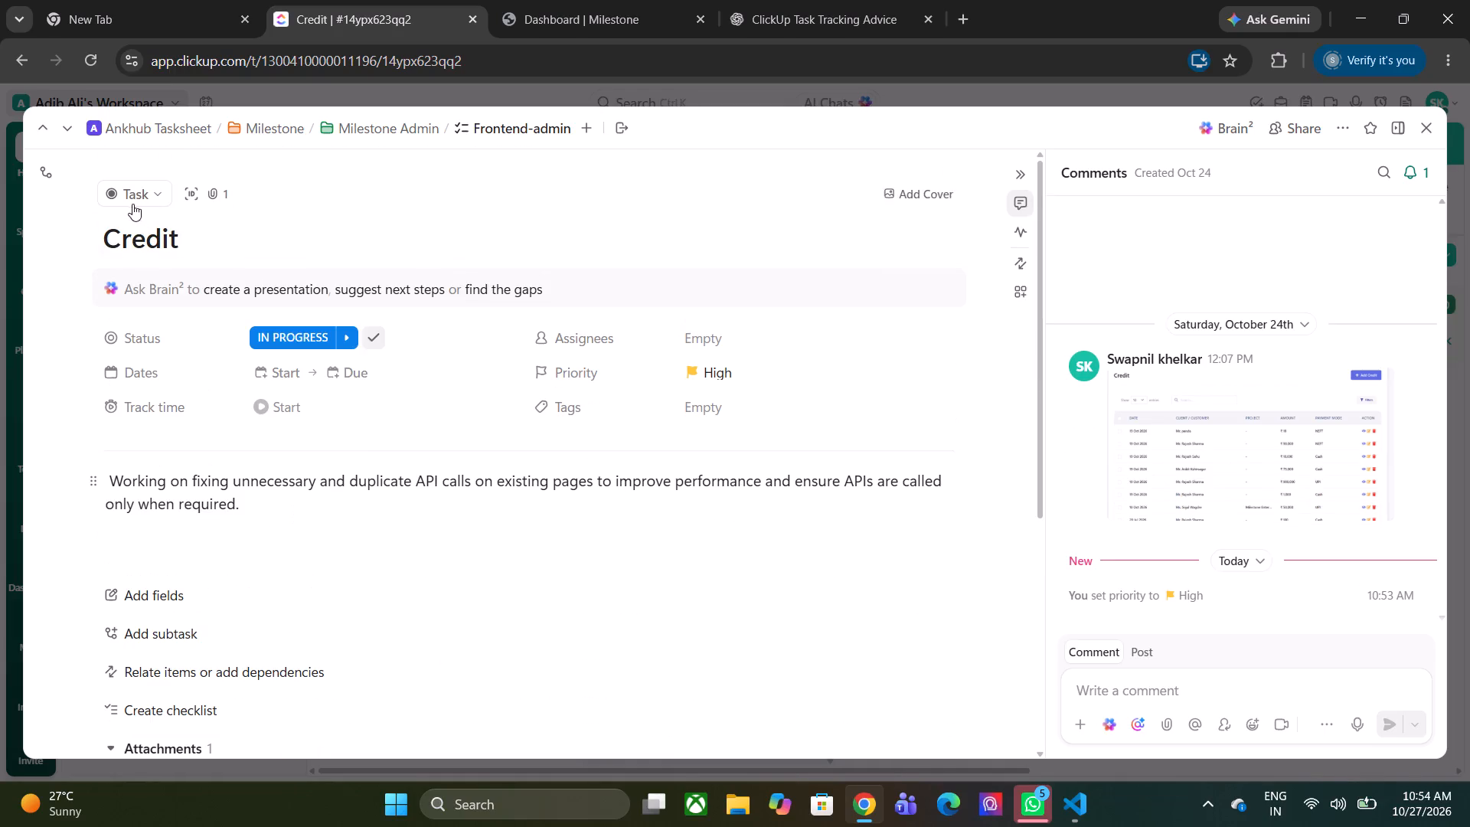
pyautogui.moveTo(177, 244); pyautogui.dragTo(58, 247)
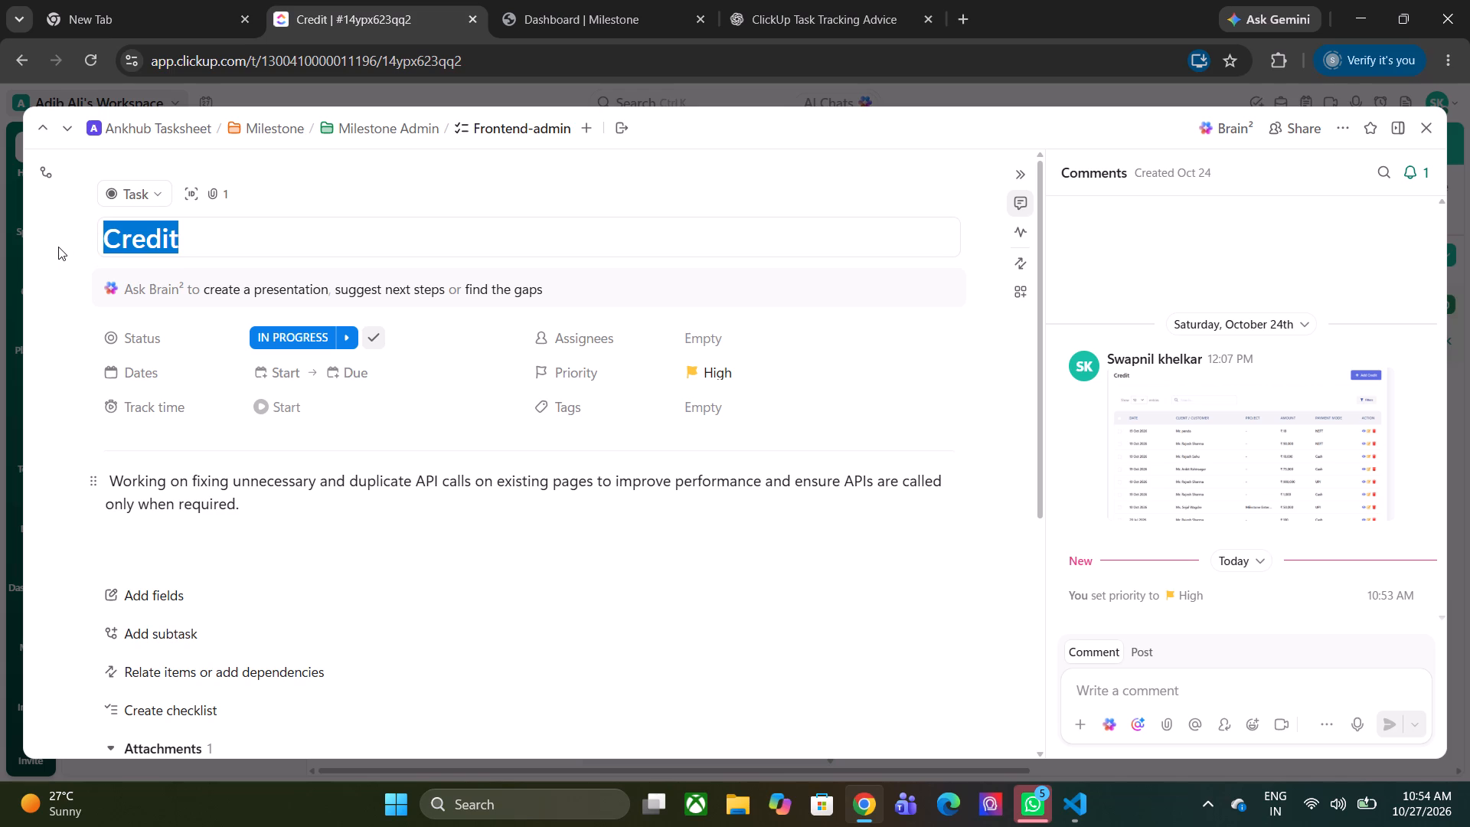
pyautogui.hotkey('ctrl', 'c')
pyautogui.hotkey('ctrl', 'c')
pyautogui.hotkey('ctrl', 'c')
pyautogui.hotkey('ctrl', 'c')
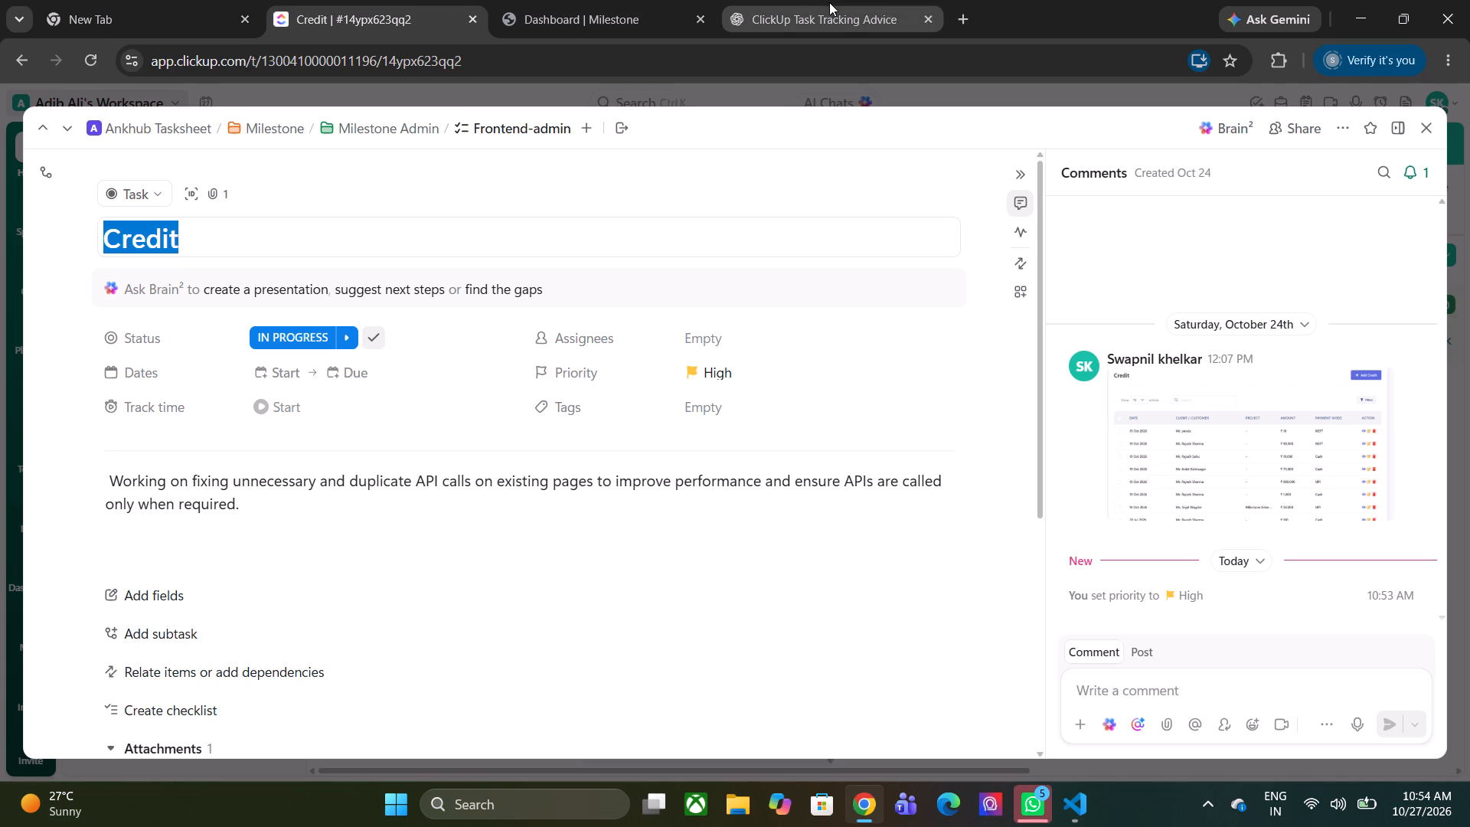
pyautogui.scroll(-2, 358, 604)
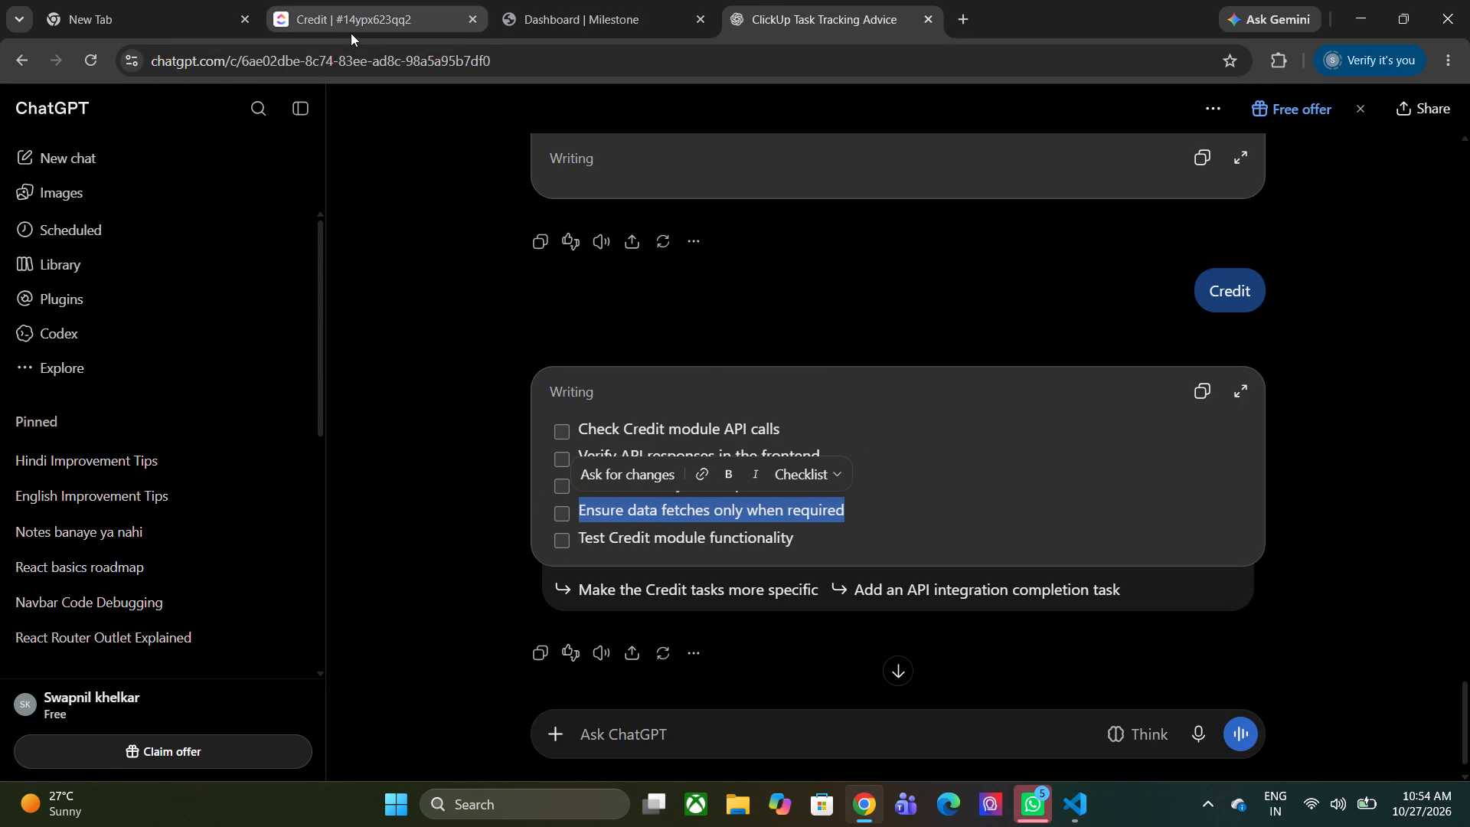
pyautogui.click(351, 33)
pyautogui.click(184, 623)
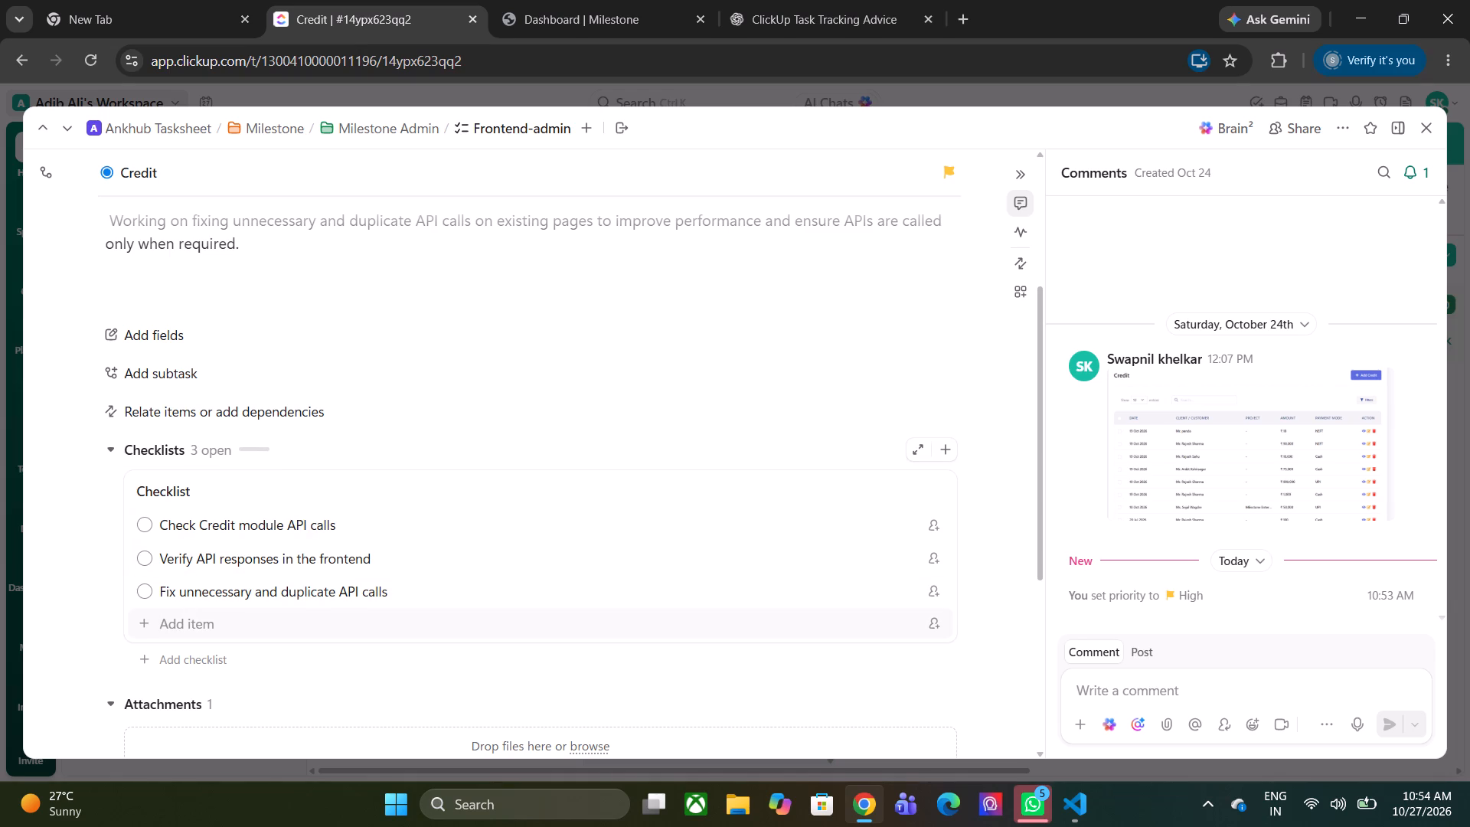
pyautogui.hotkey('ctrl', 'v')
pyautogui.press('Return')
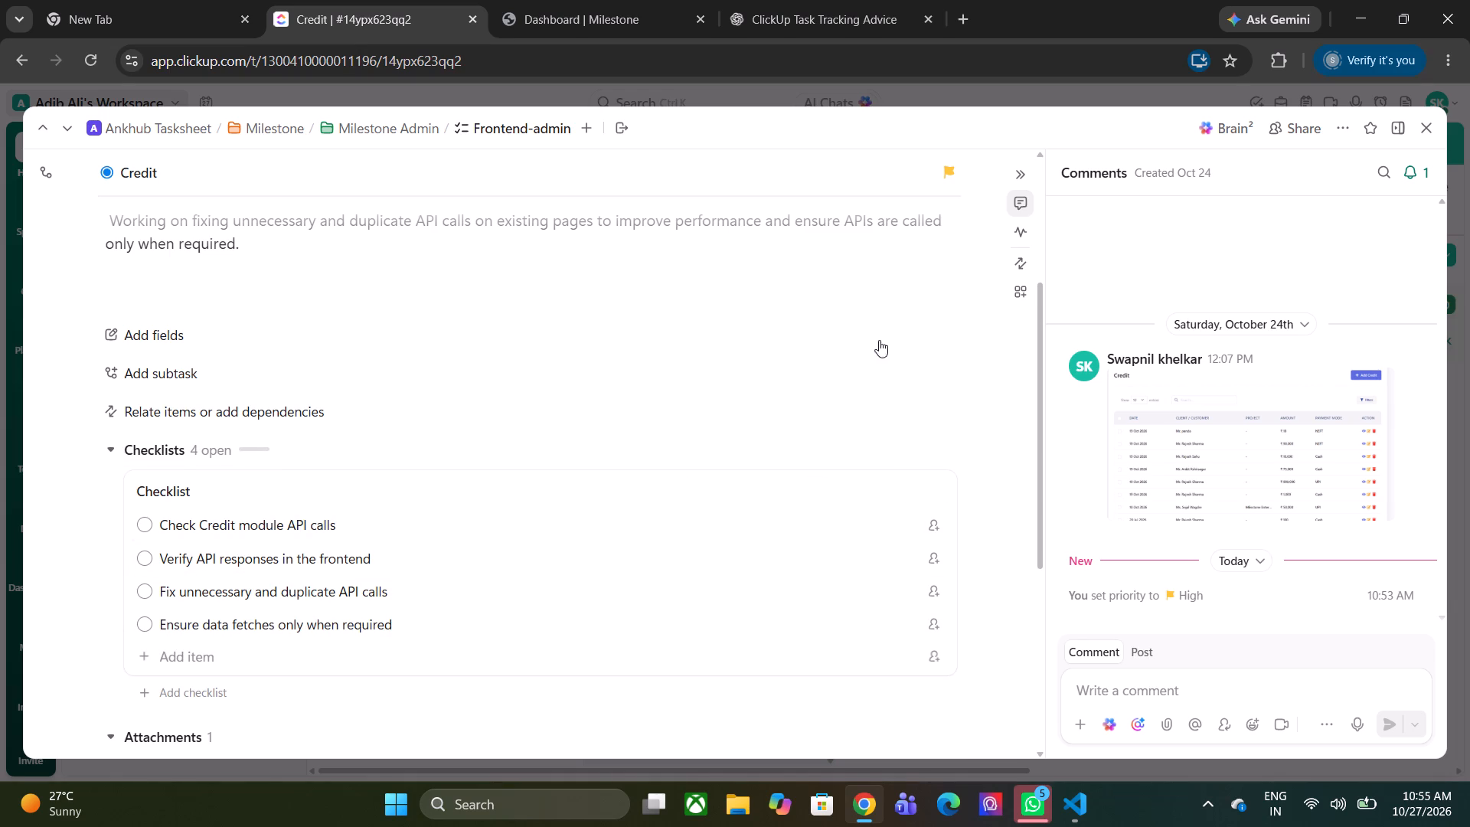
pyautogui.scroll(-2, 898, 320)
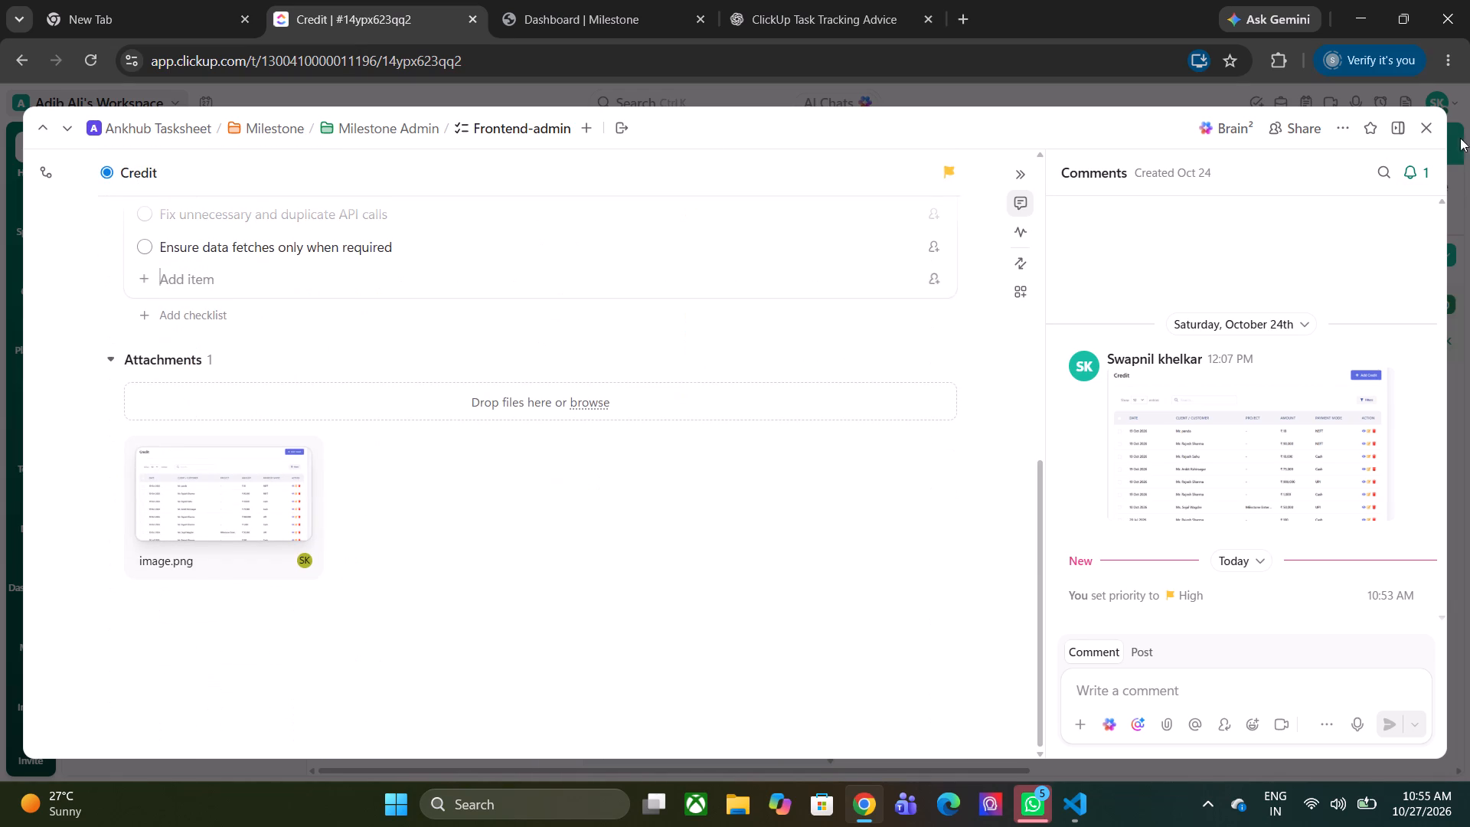
pyautogui.click(1432, 122)
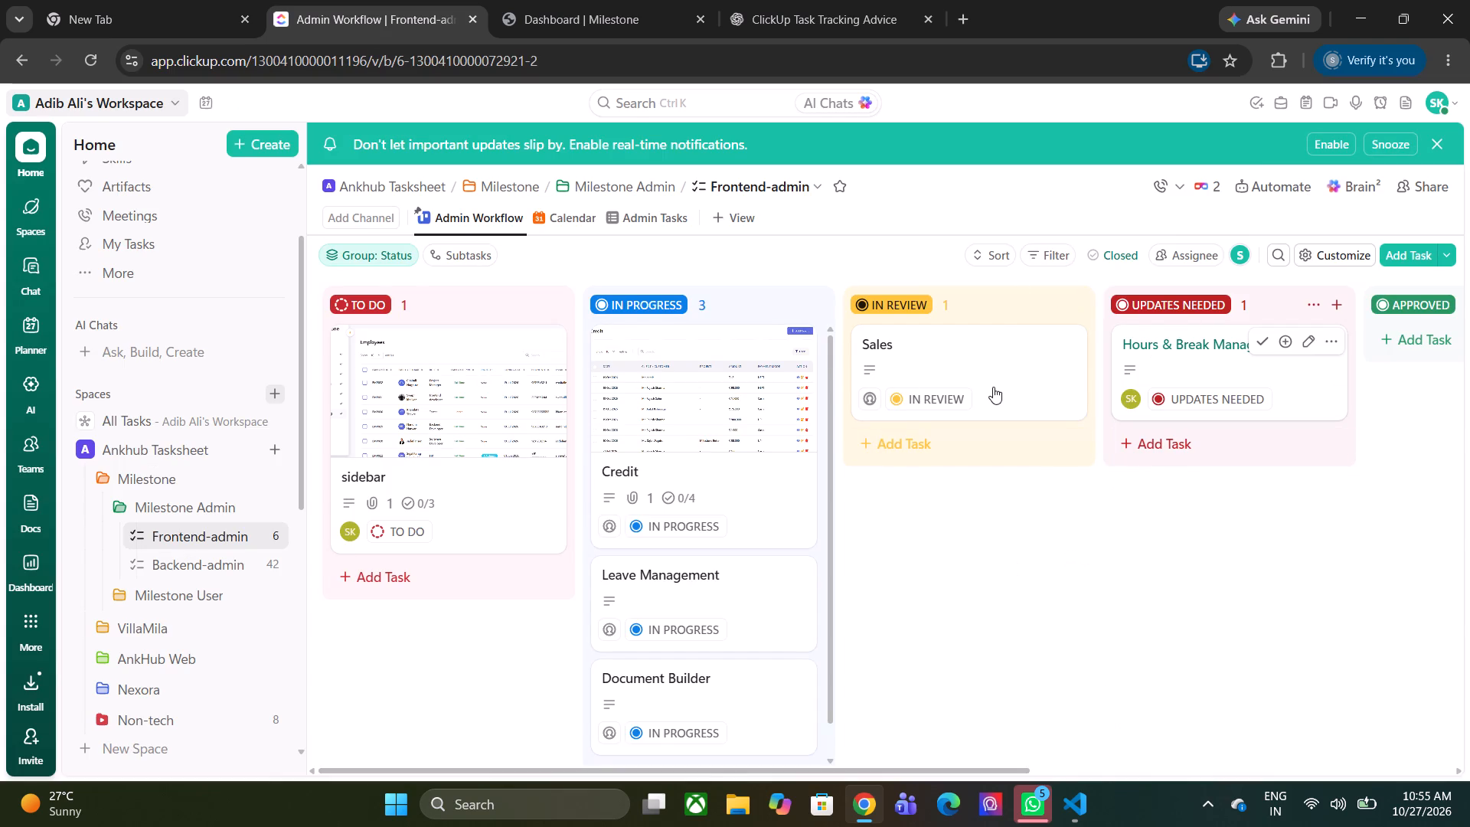
# Review the Complete column's task cards on the Frontend-admin board and recheck the Credit task's details.
pyautogui.hscroll(-9, 993, 387)
pyautogui.scroll(-2, 1018, 544)
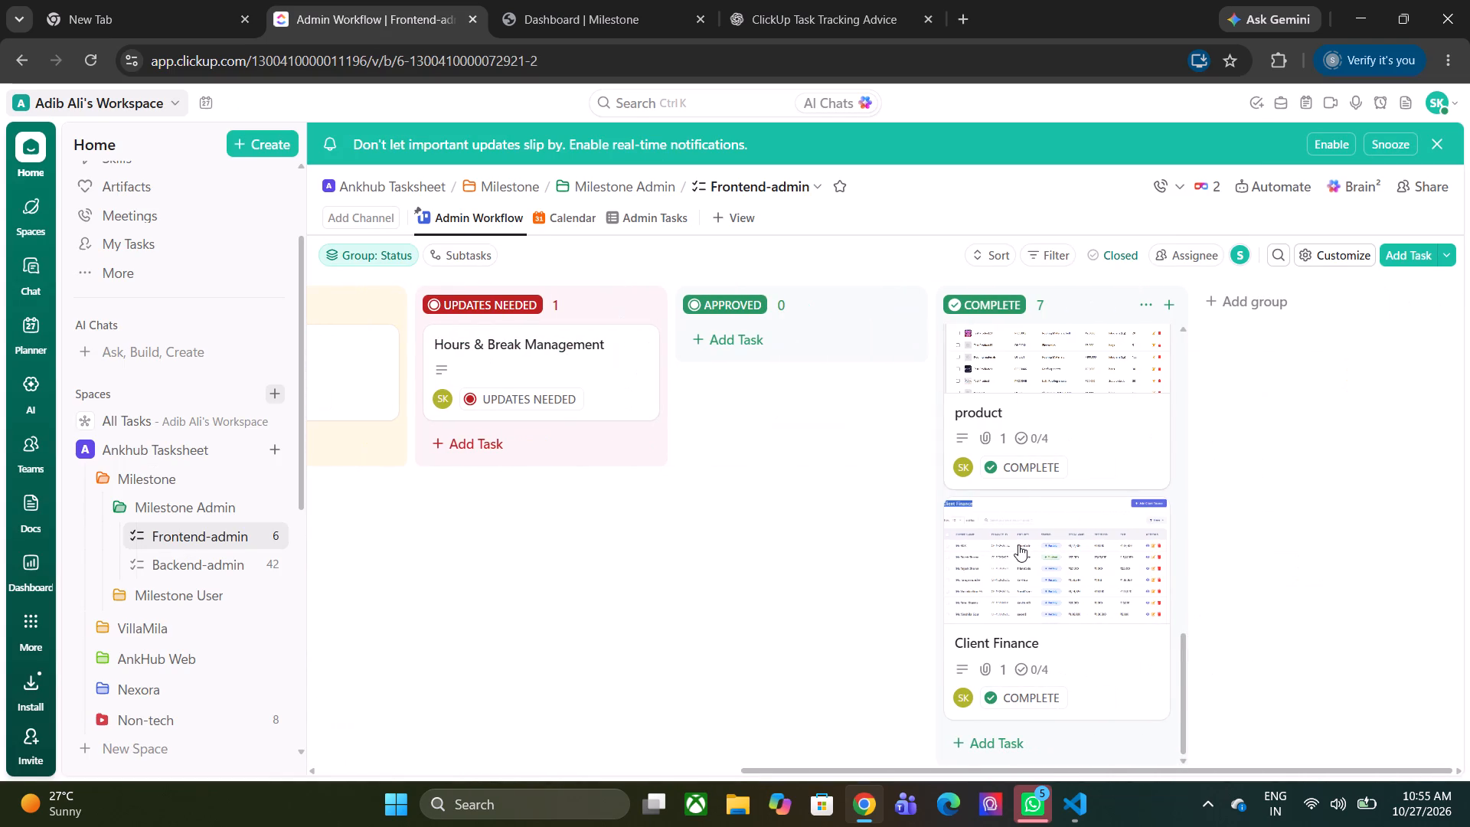
pyautogui.scroll(-13, 1018, 544)
pyautogui.scroll(-8, 1030, 658)
pyautogui.scroll(-6, 1060, 476)
pyautogui.hscroll(6, 603, 604)
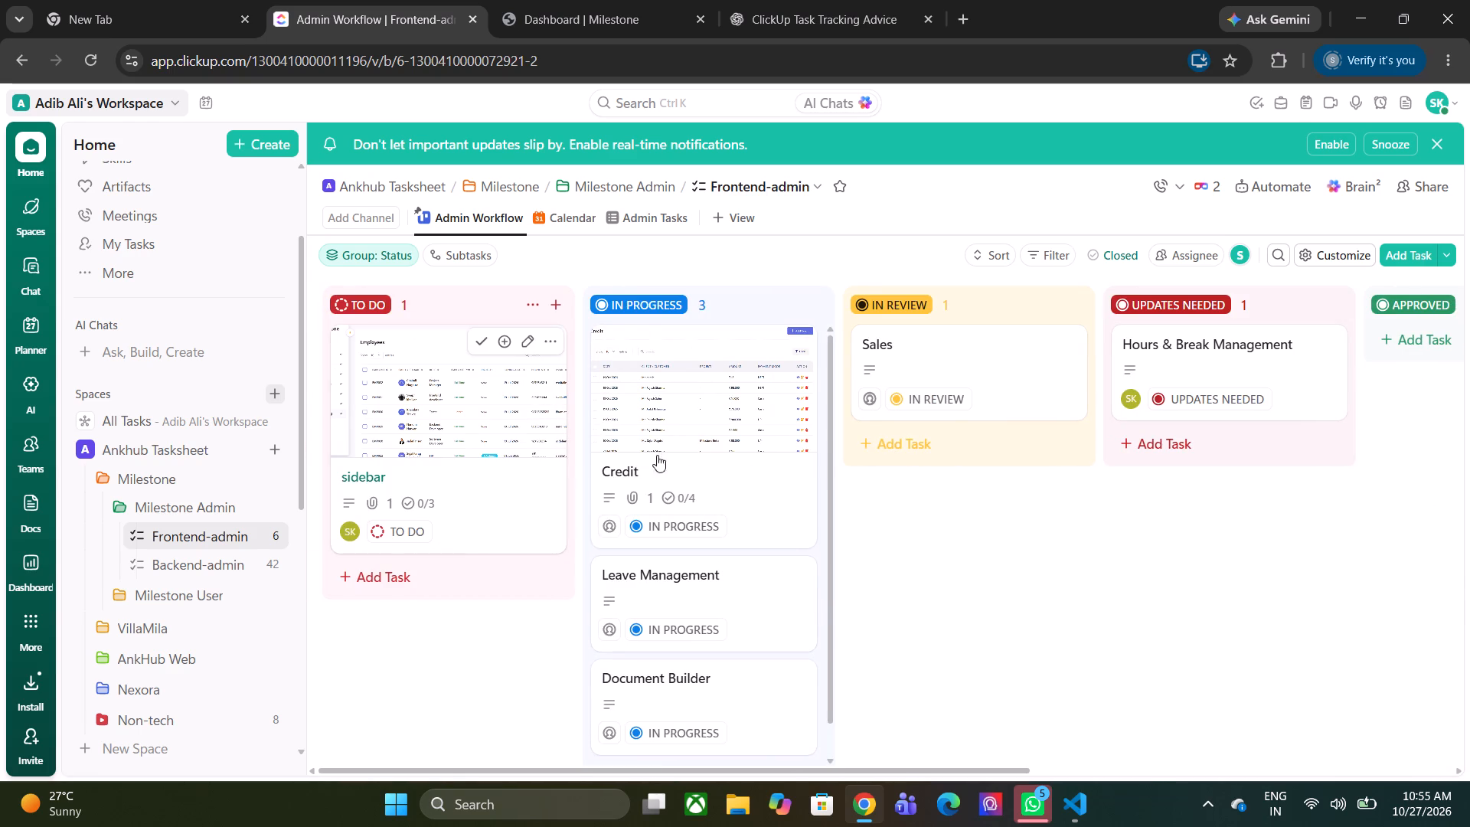
pyautogui.click(754, 456)
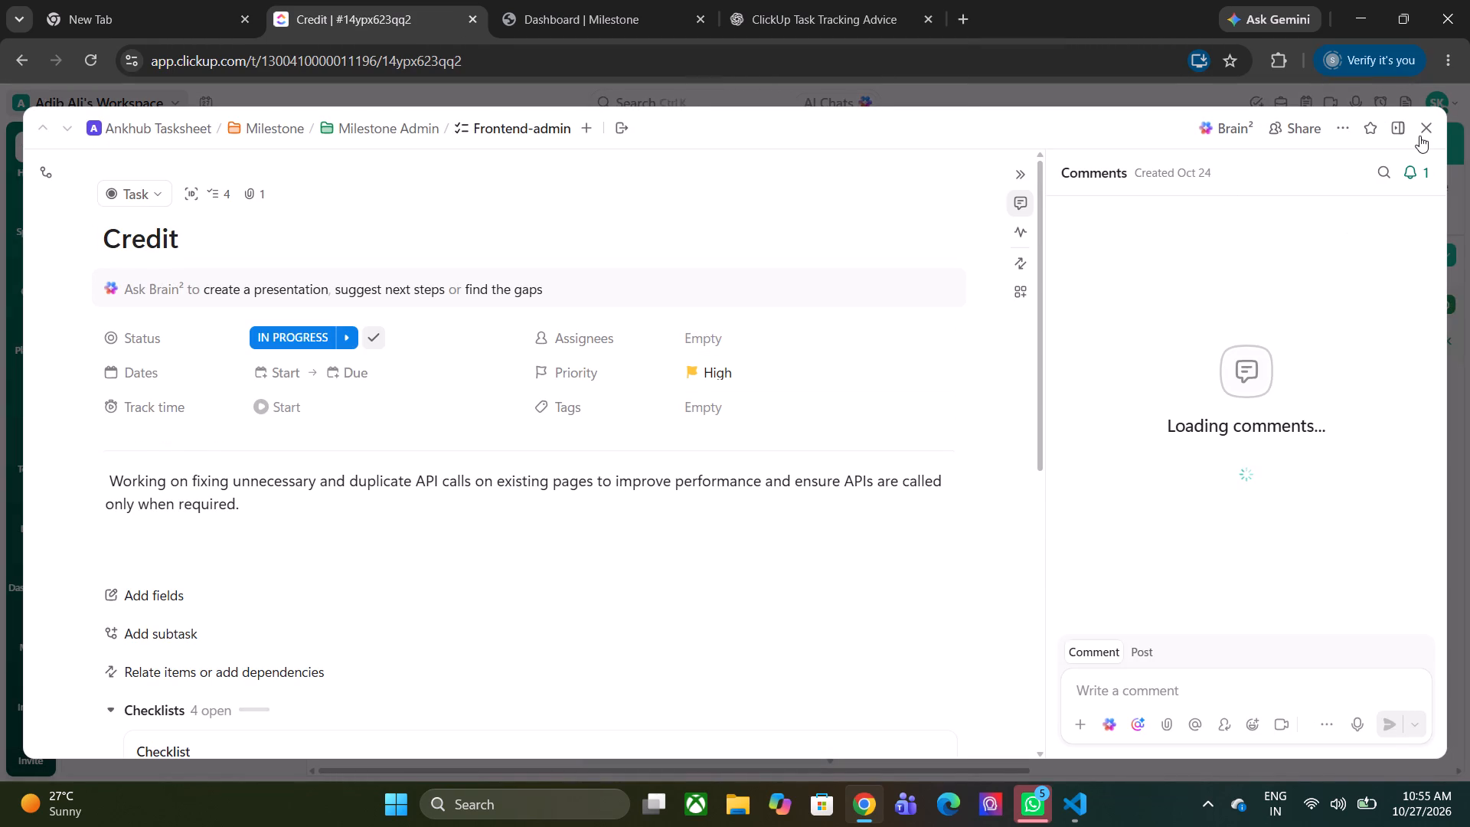
pyautogui.click(1419, 136)
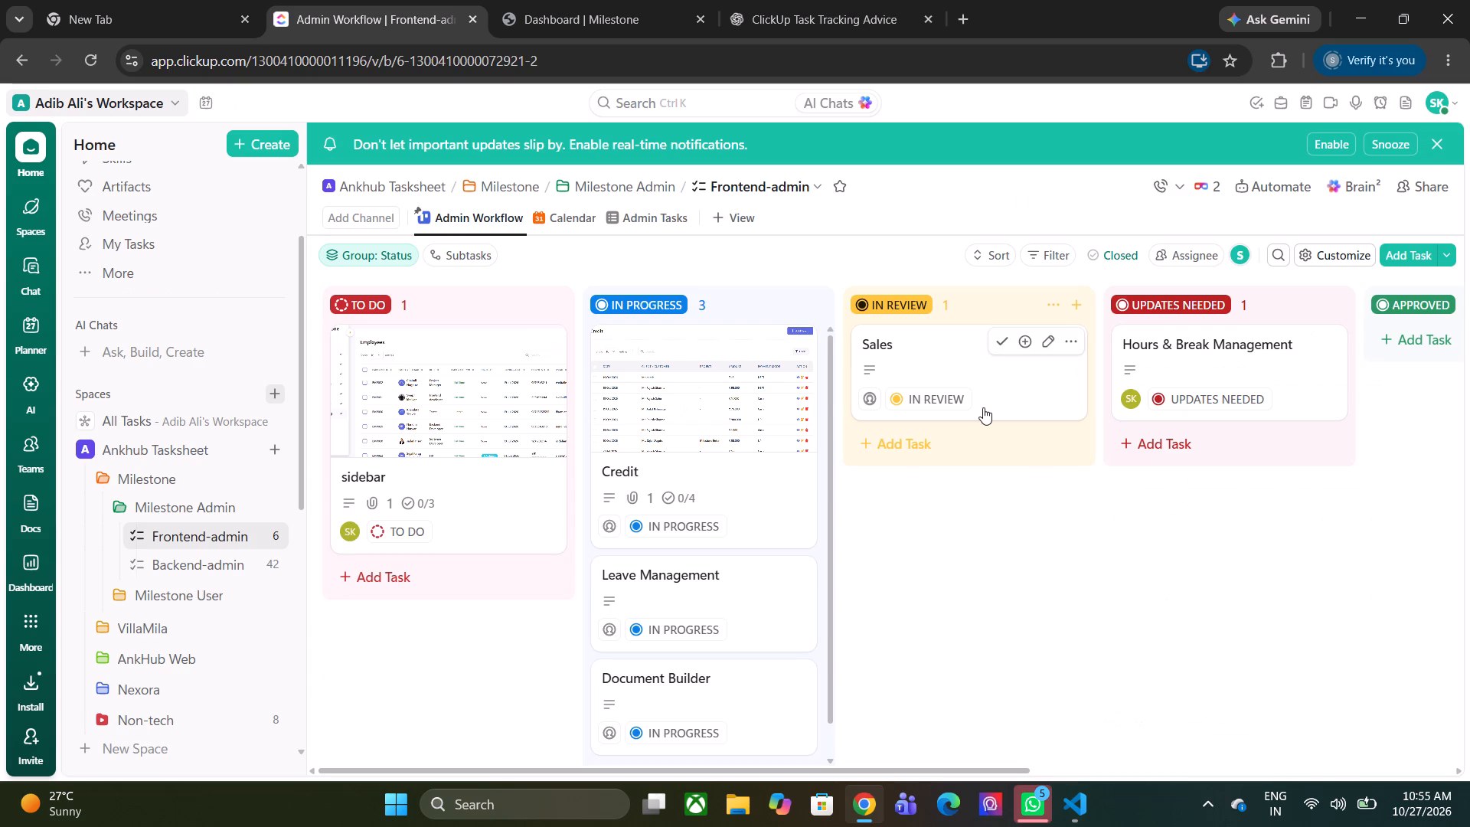
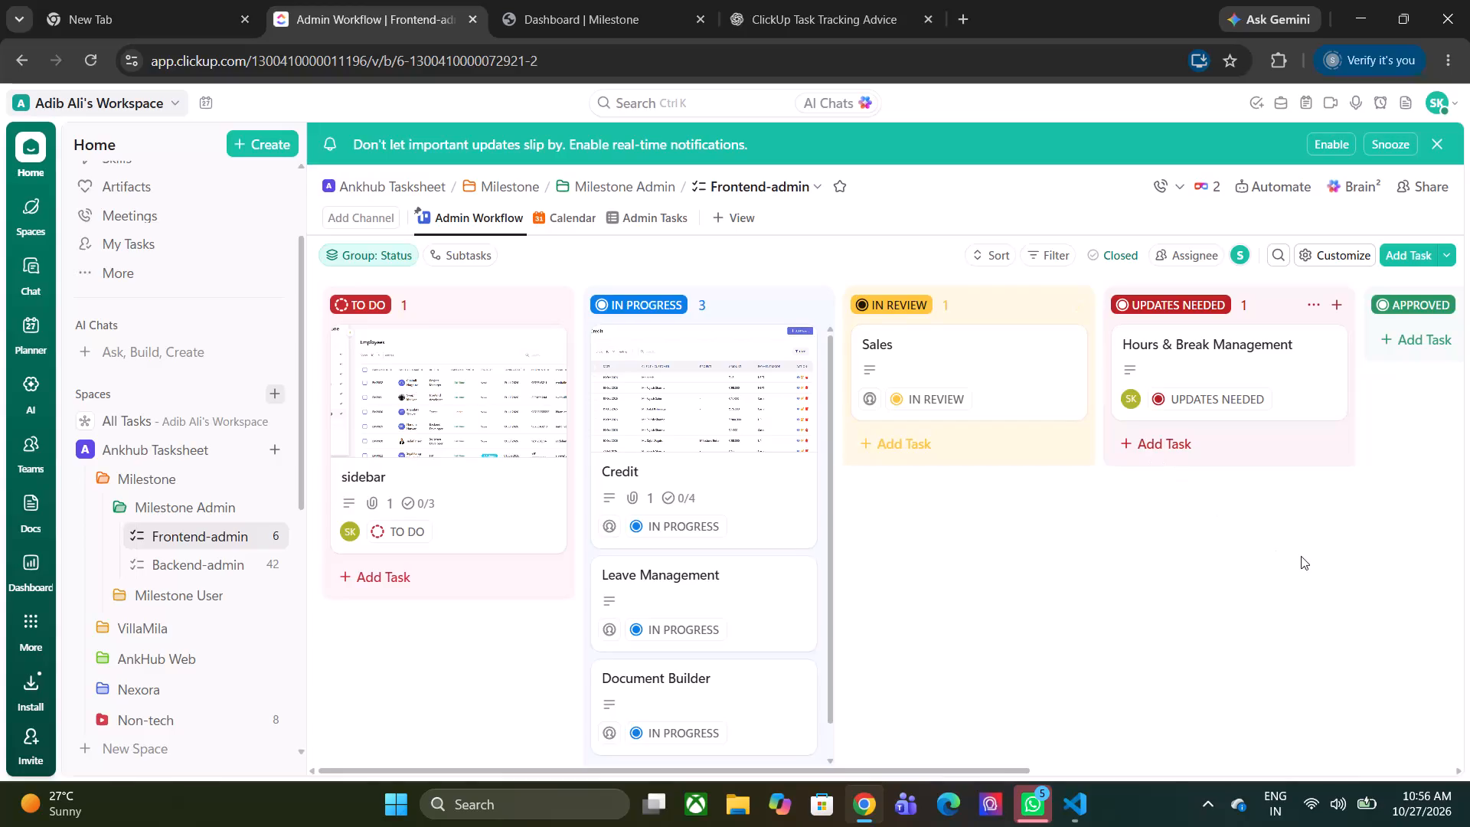
# Look over the Frontend-admin board's Complete column and the Credit, Leave Management and Document Builder cards in In Progress.
pyautogui.moveTo(1301, 556); pyautogui.dragTo(1274, 565)
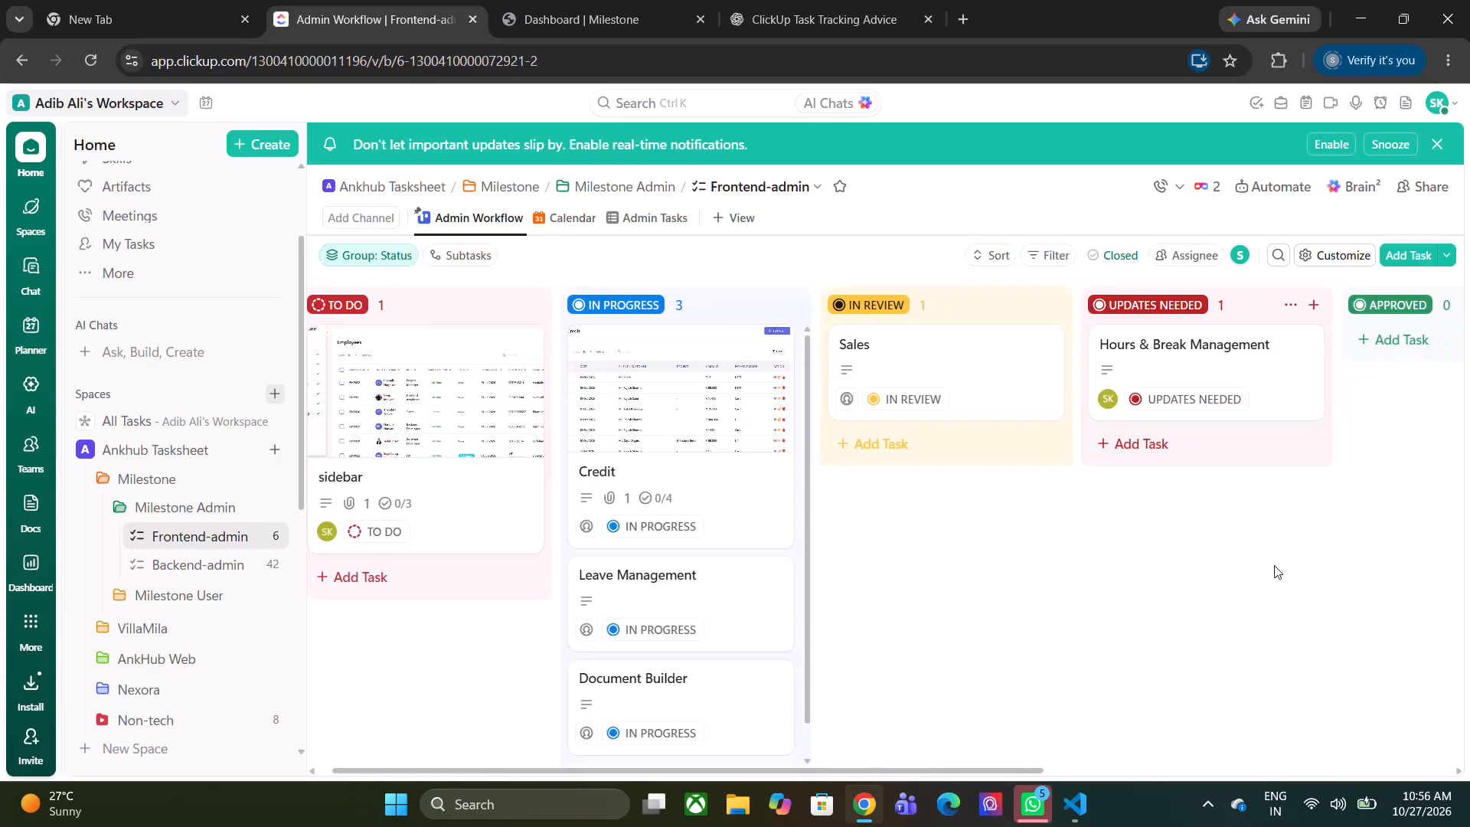
pyautogui.moveTo(1274, 565); pyautogui.dragTo(1079, 502)
pyautogui.hscroll(-6, 1079, 502)
pyautogui.hscroll(3, 1079, 502)
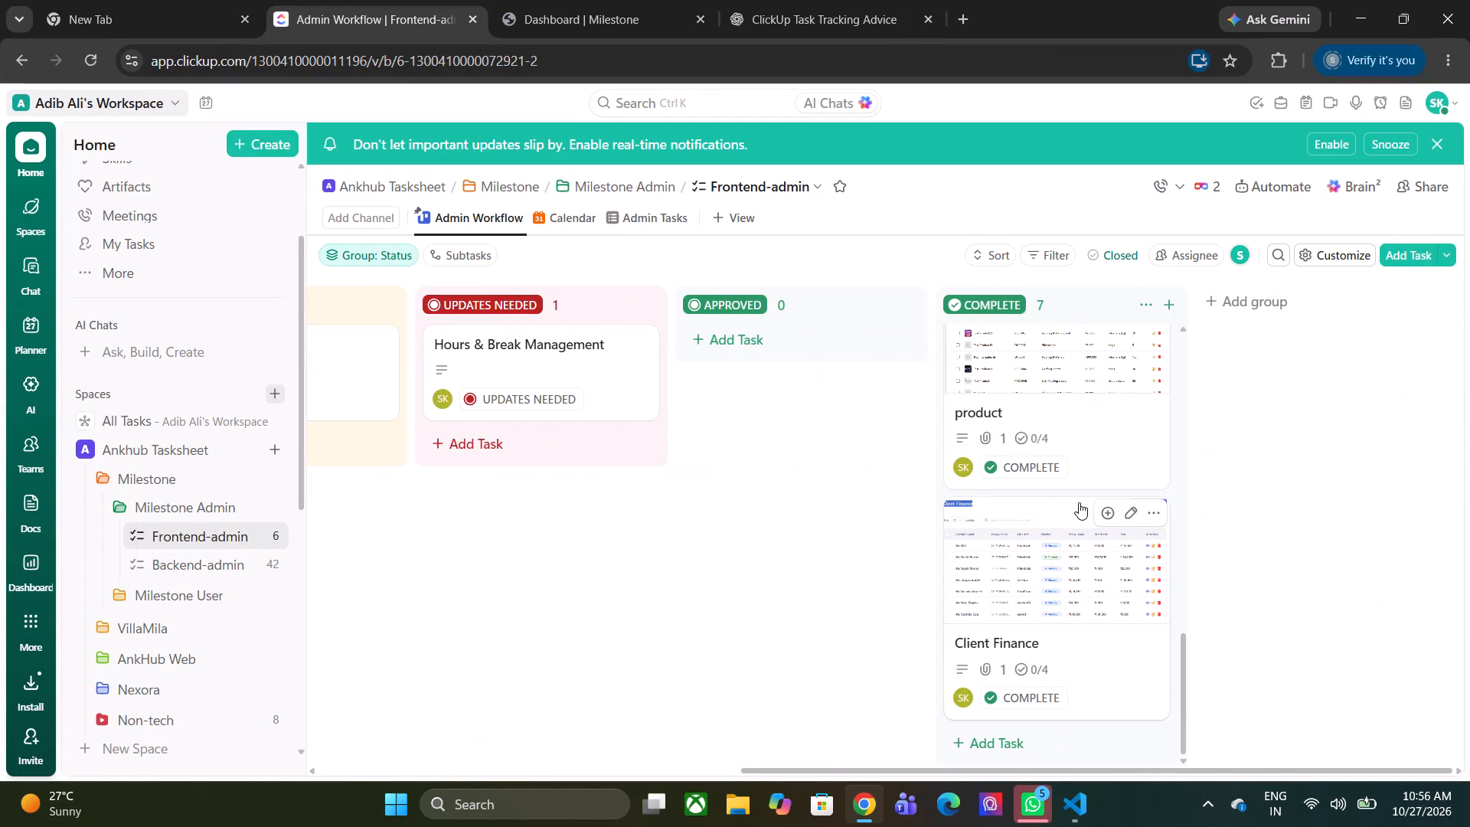
pyautogui.hscroll(2, 1079, 502)
pyautogui.hscroll(-5, 936, 619)
pyautogui.scroll(-7, 1073, 593)
pyautogui.scroll(-3, 997, 459)
pyautogui.scroll(-6, 989, 601)
pyautogui.scroll(11, 976, 347)
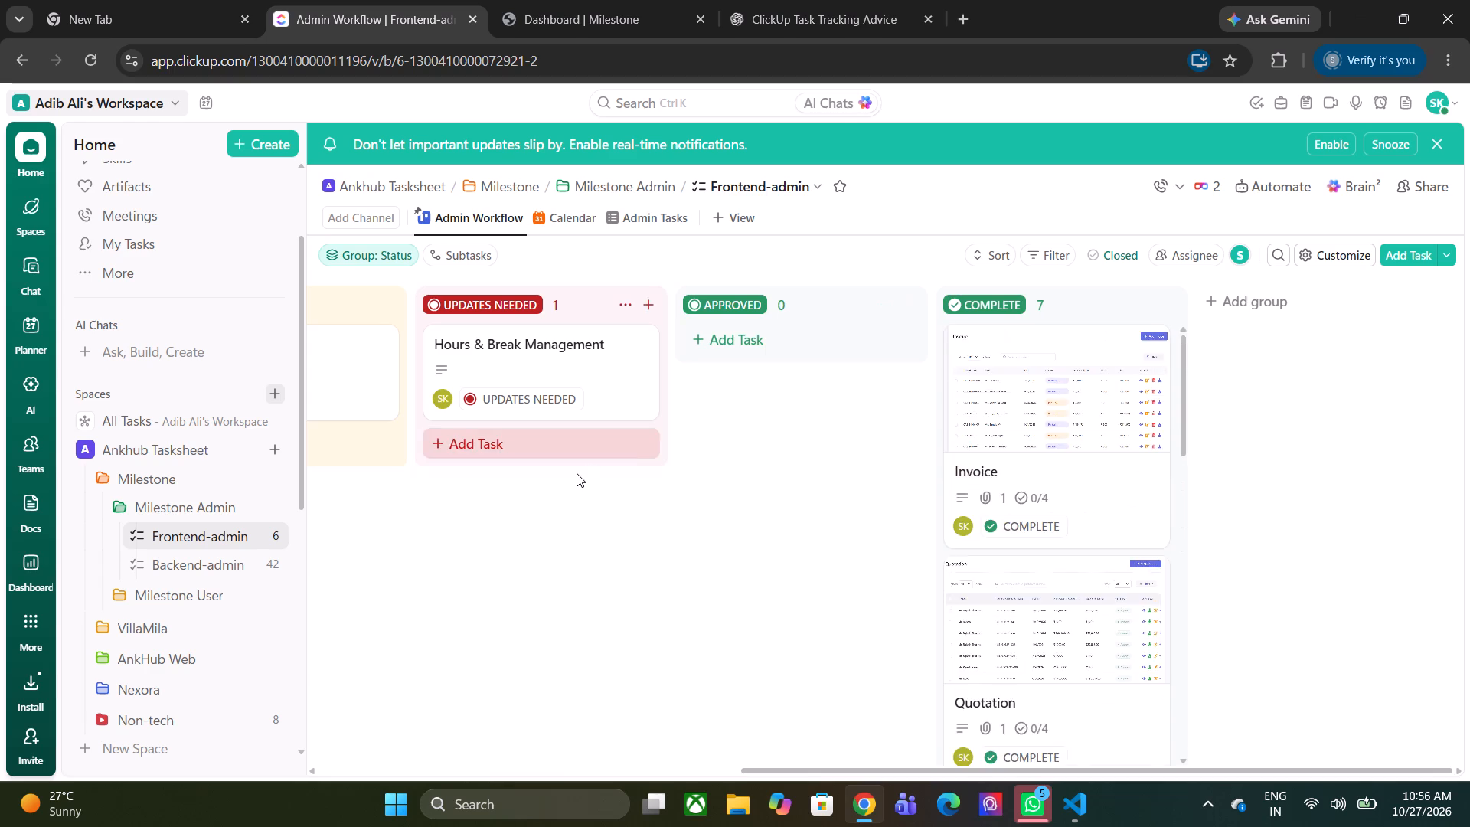
pyautogui.hscroll(5, 577, 473)
pyautogui.scroll(-1, 577, 473)
pyautogui.scroll(-4, 748, 561)
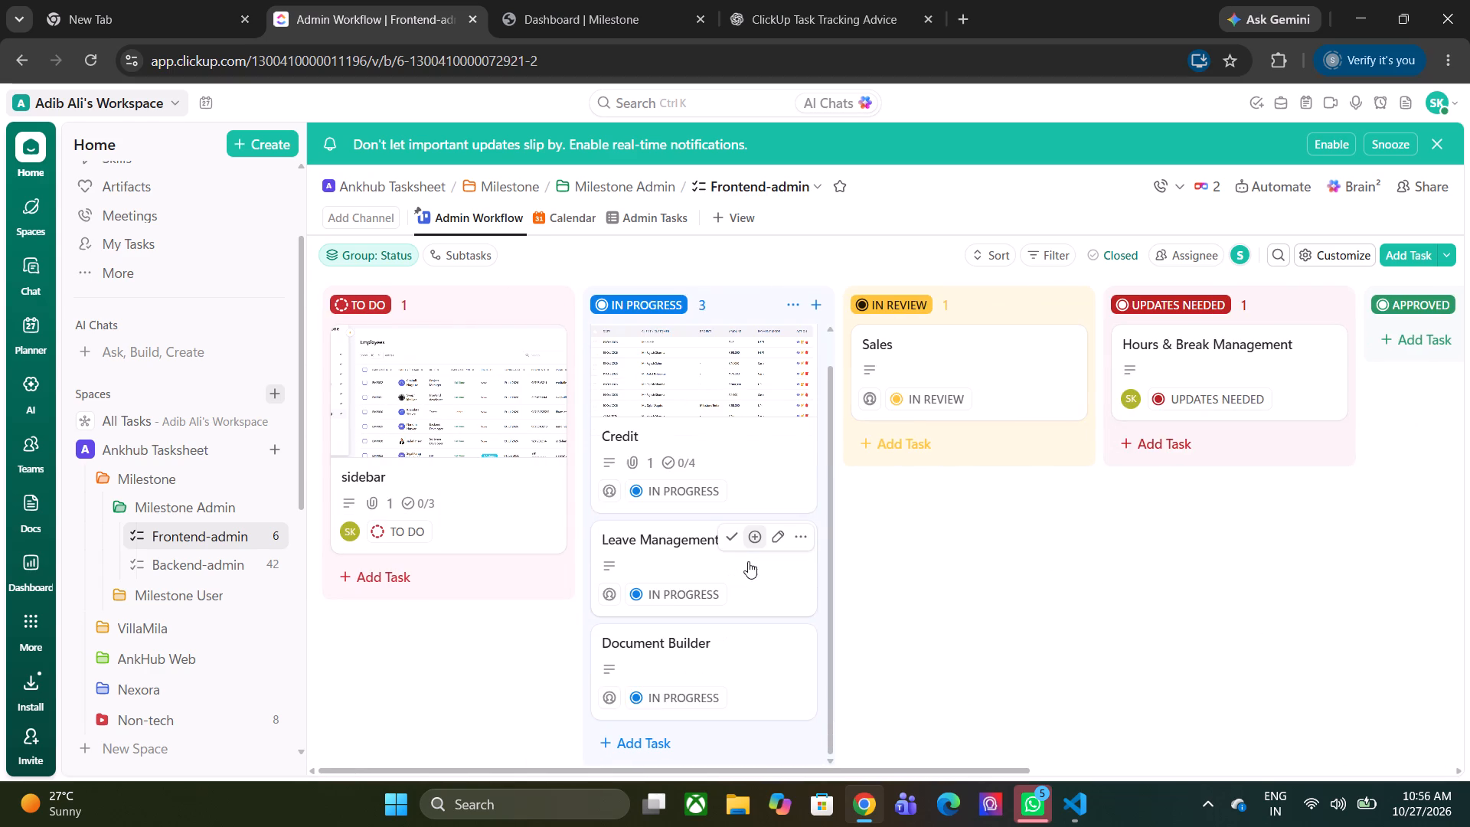
pyautogui.scroll(-5, 748, 561)
pyautogui.scroll(5, 724, 387)
pyautogui.scroll(-3, 724, 387)
pyautogui.scroll(4, 724, 387)
# Review the Complete column's task cards from Invoice and Quotation down to product and Client Finance.
pyautogui.hscroll(-8, 1118, 591)
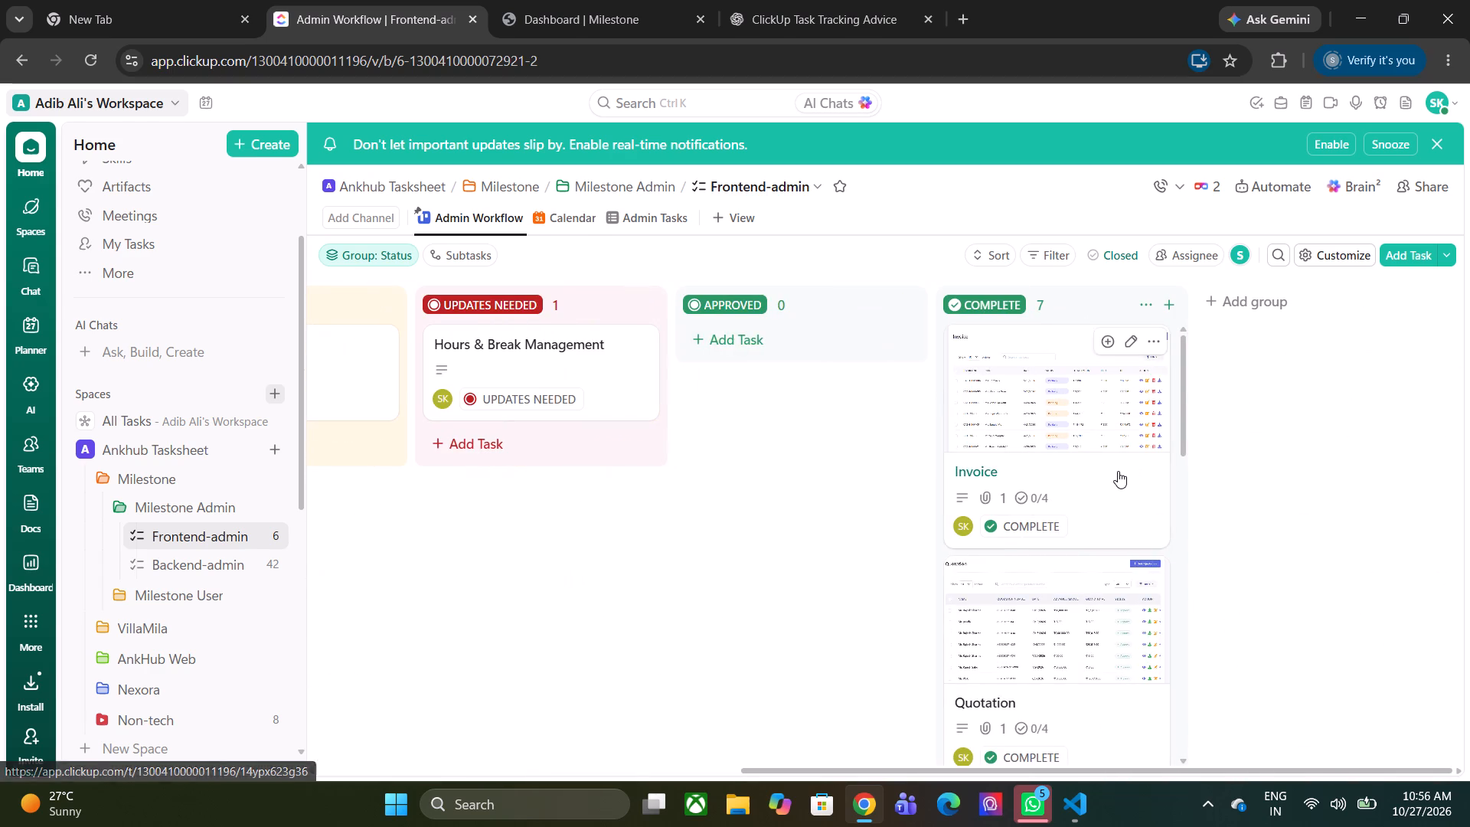
pyautogui.scroll(-11, 1118, 471)
pyautogui.scroll(5, 1118, 471)
pyautogui.scroll(-4, 1118, 471)
pyautogui.scroll(7, 1118, 471)
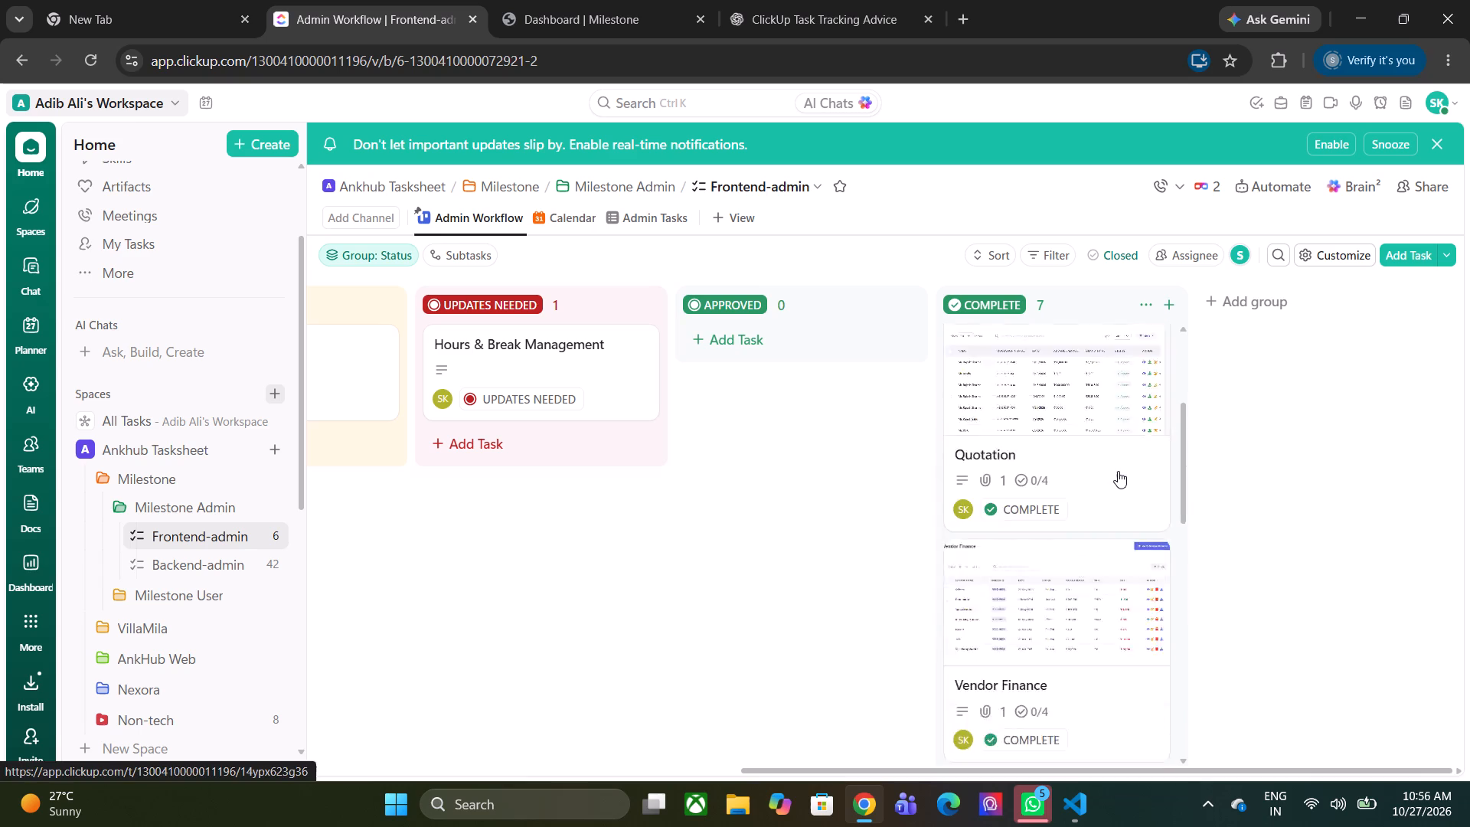
pyautogui.scroll(-3, 1118, 471)
pyautogui.scroll(4, 1118, 471)
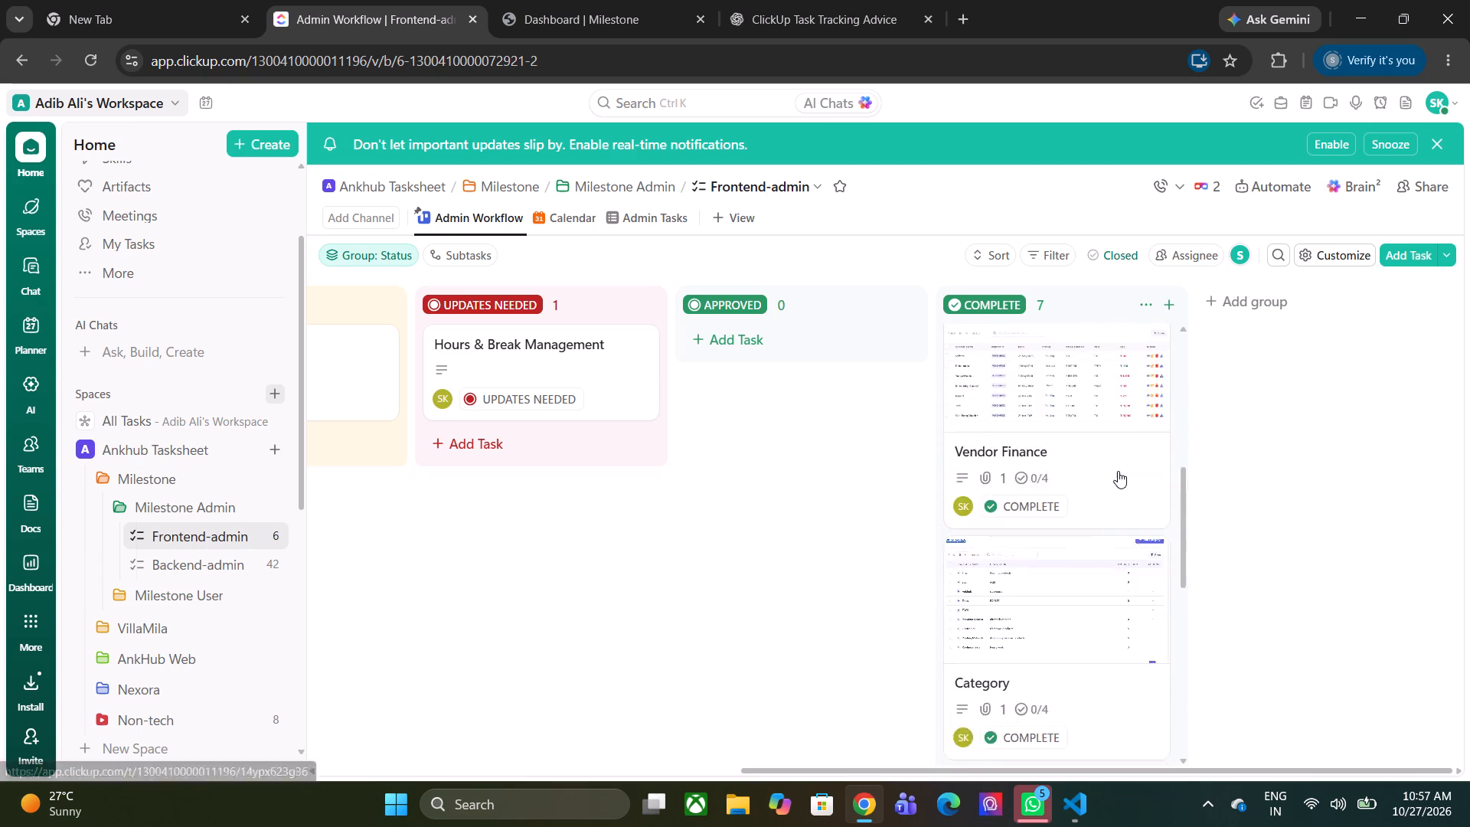
pyautogui.scroll(6, 1118, 471)
pyautogui.scroll(-2, 1118, 471)
pyautogui.scroll(6, 1118, 471)
pyautogui.scroll(-2, 1118, 471)
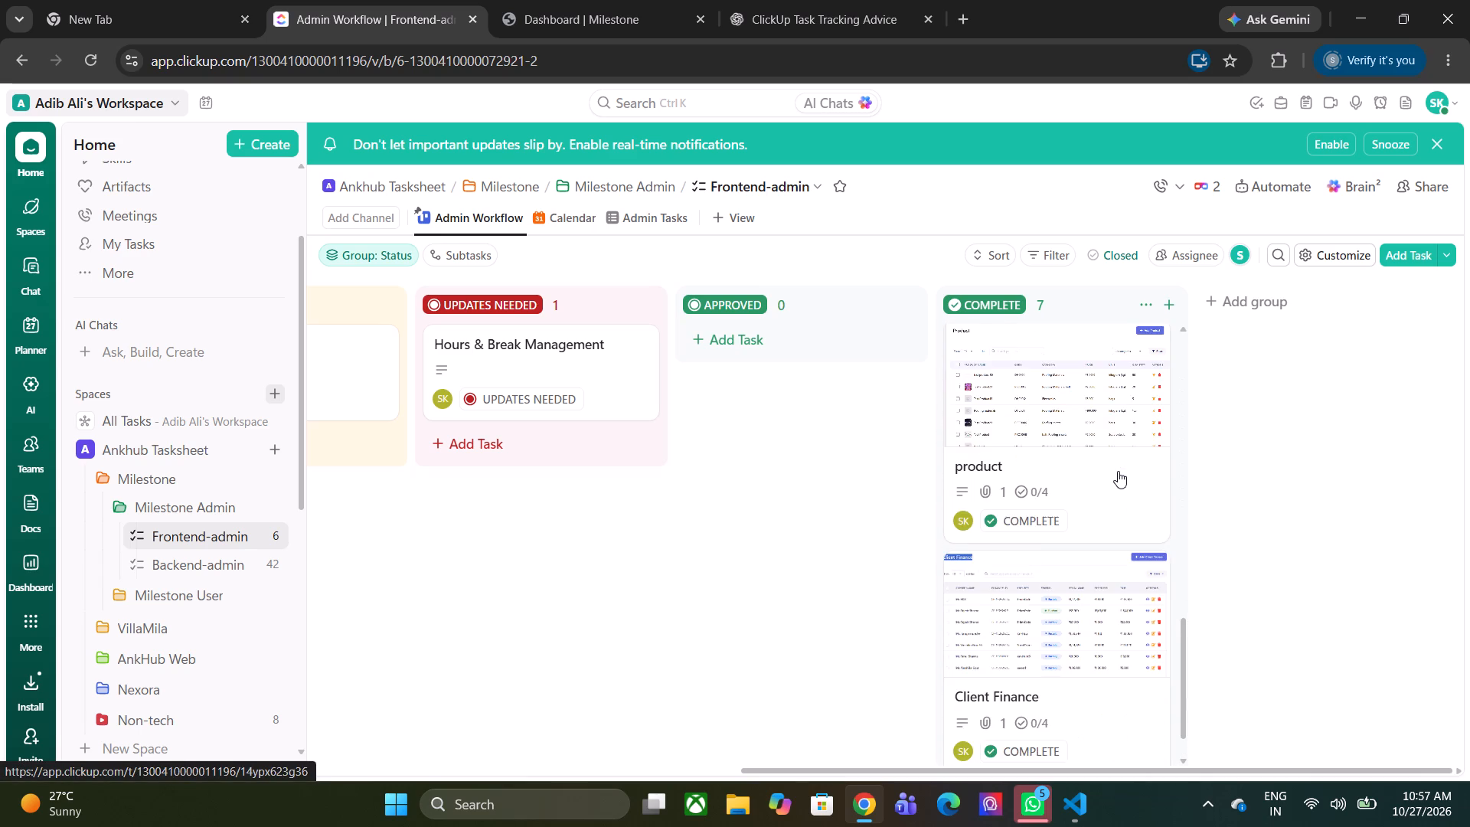
# Recheck the In Progress column's task cards for which ones still lack an attachment and checklist.
pyautogui.hscroll(9, 627, 472)
pyautogui.scroll(-1, 627, 472)
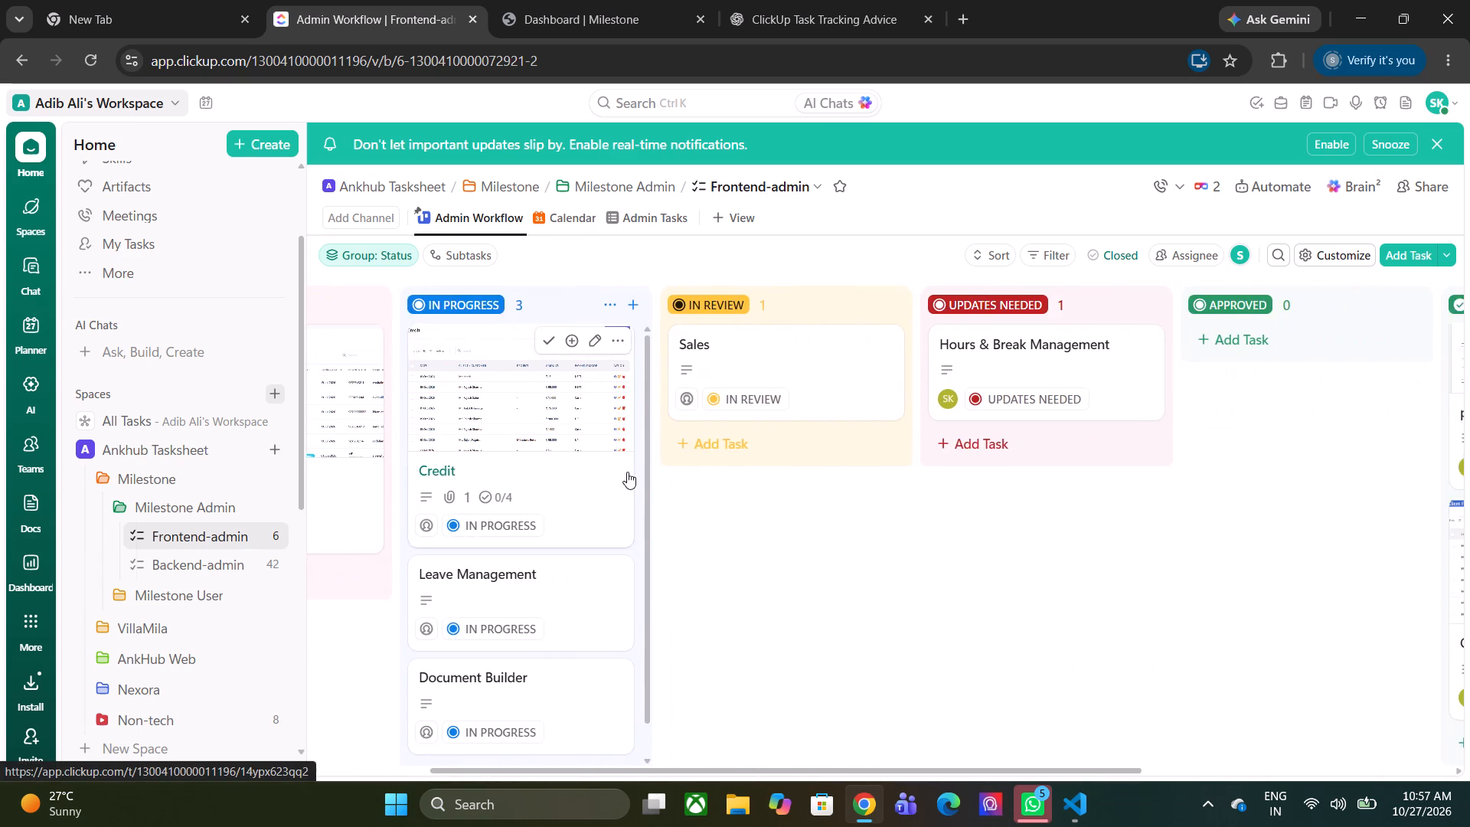
pyautogui.scroll(-1, 627, 472)
pyautogui.scroll(-3, 634, 576)
pyautogui.scroll(3, 634, 576)
pyautogui.scroll(-6, 634, 576)
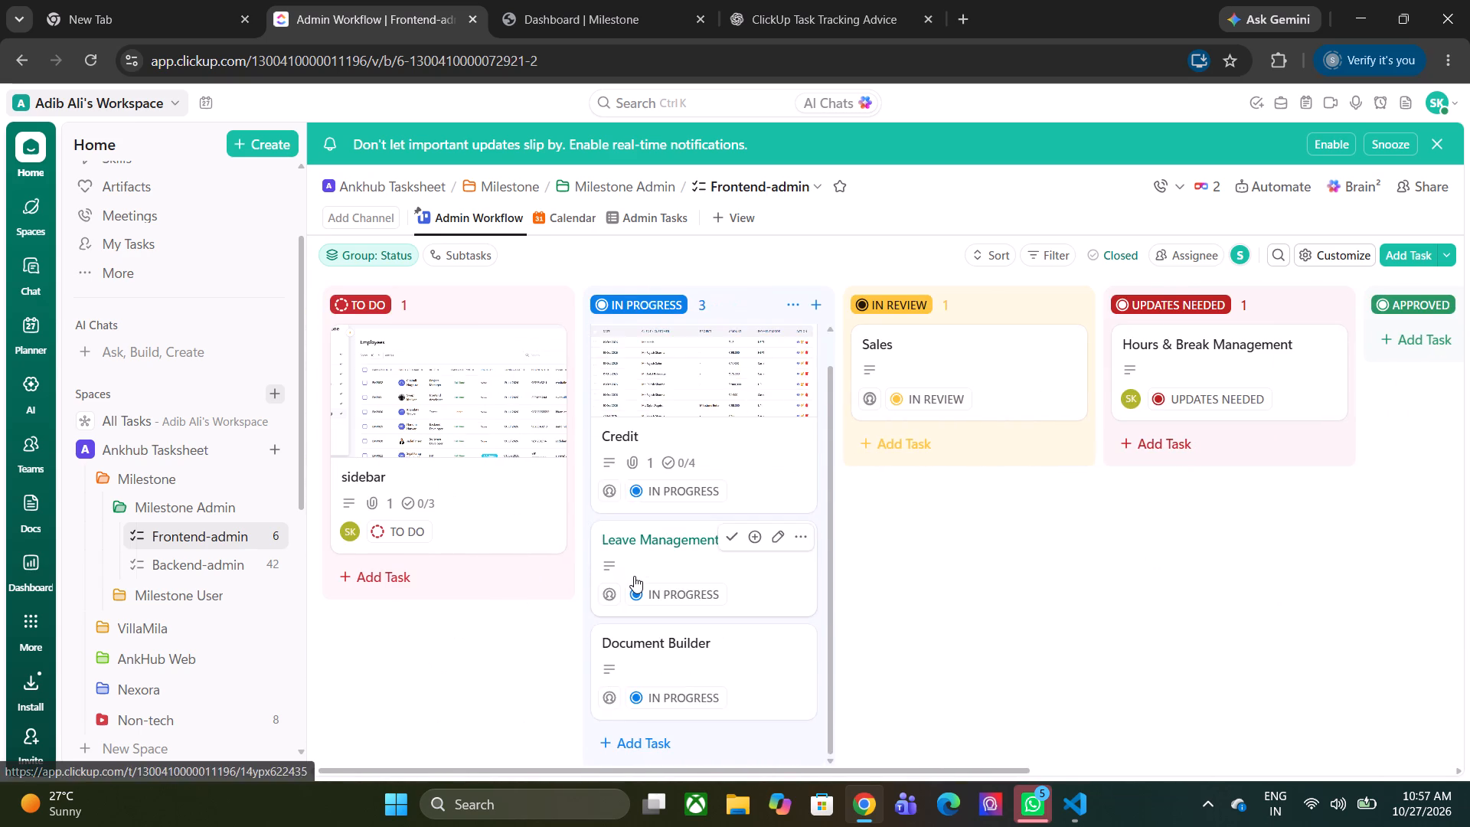
pyautogui.scroll(4, 634, 576)
pyautogui.scroll(-4, 634, 576)
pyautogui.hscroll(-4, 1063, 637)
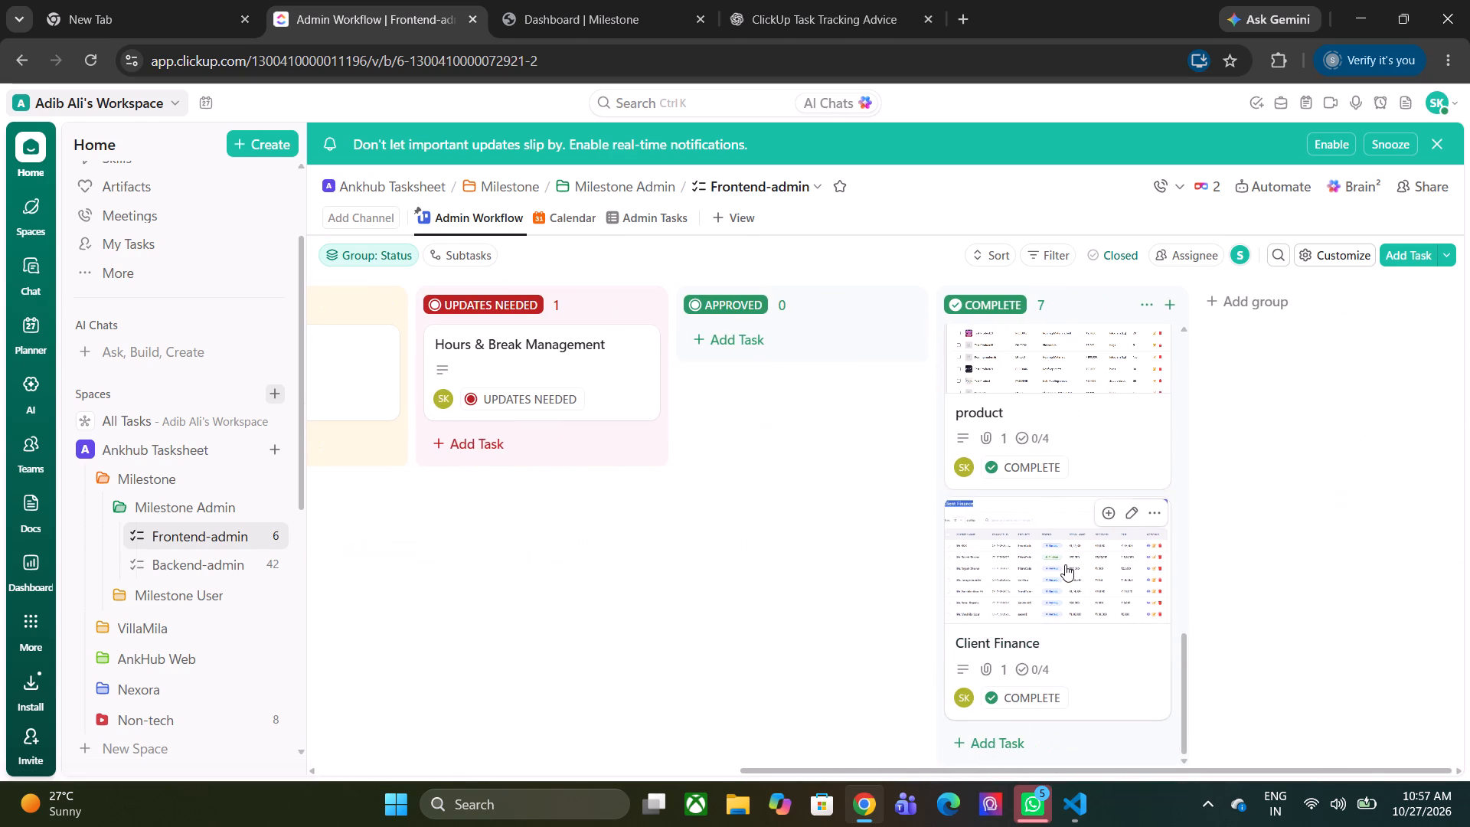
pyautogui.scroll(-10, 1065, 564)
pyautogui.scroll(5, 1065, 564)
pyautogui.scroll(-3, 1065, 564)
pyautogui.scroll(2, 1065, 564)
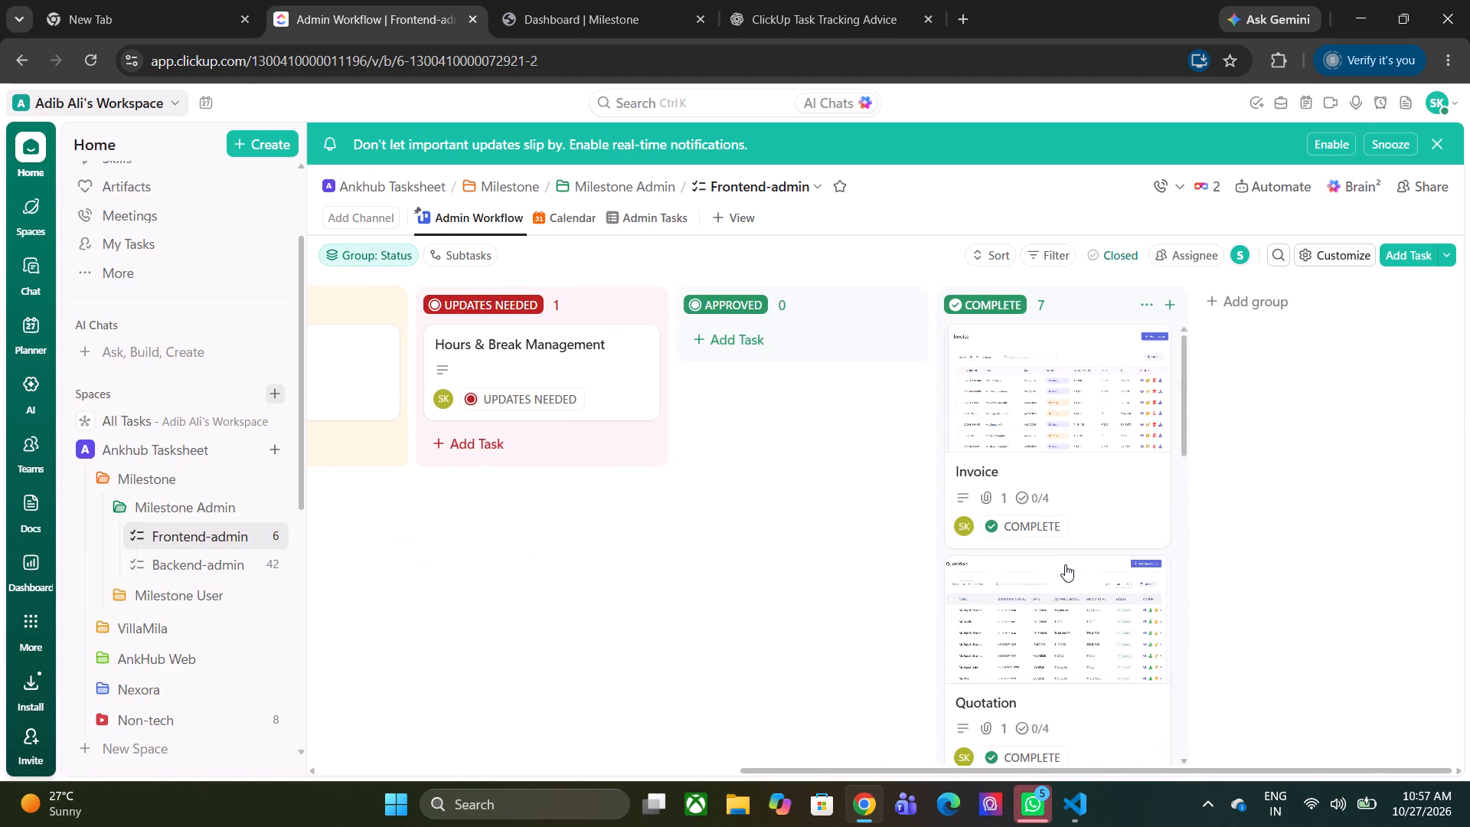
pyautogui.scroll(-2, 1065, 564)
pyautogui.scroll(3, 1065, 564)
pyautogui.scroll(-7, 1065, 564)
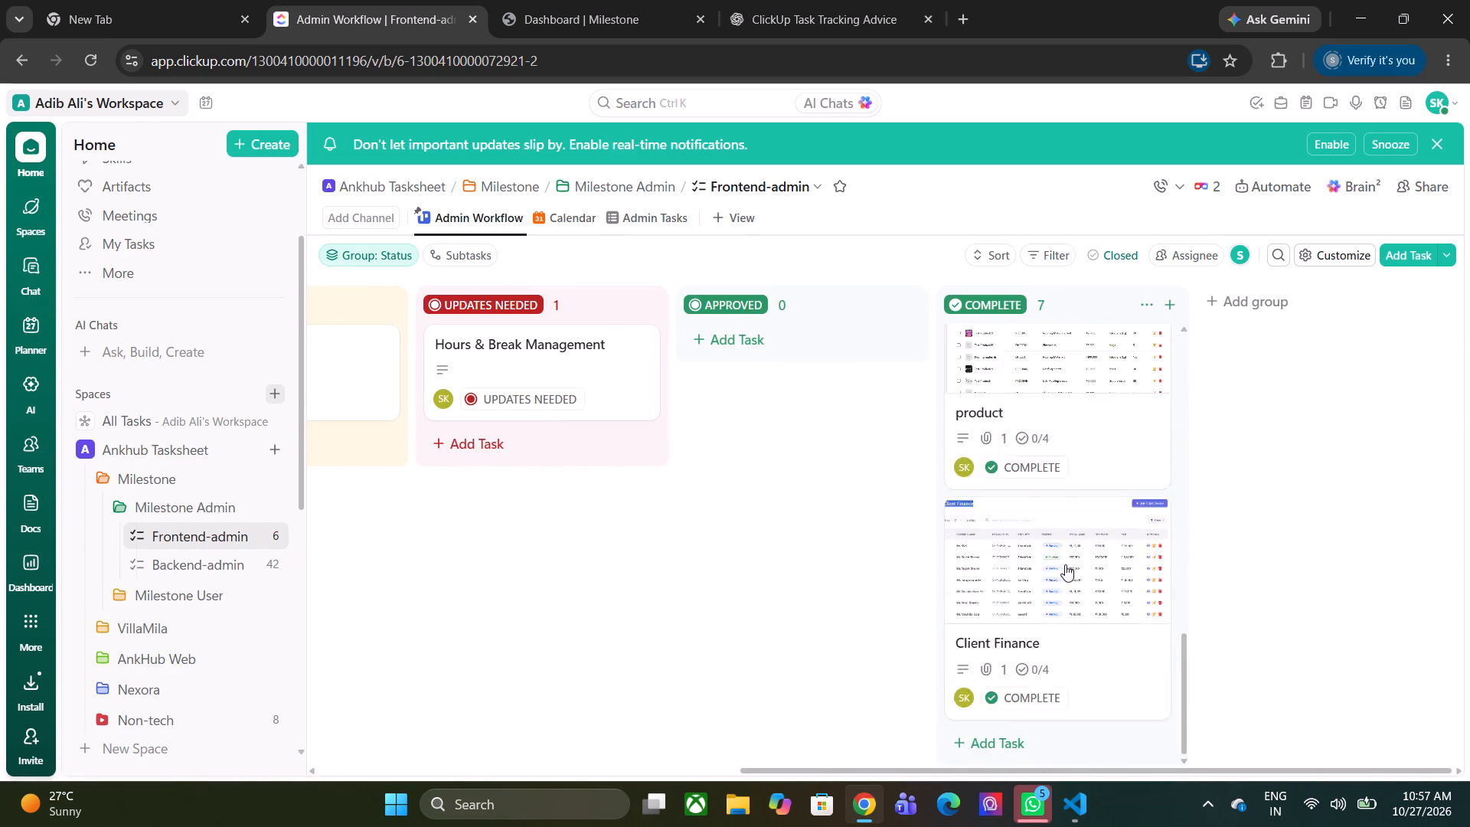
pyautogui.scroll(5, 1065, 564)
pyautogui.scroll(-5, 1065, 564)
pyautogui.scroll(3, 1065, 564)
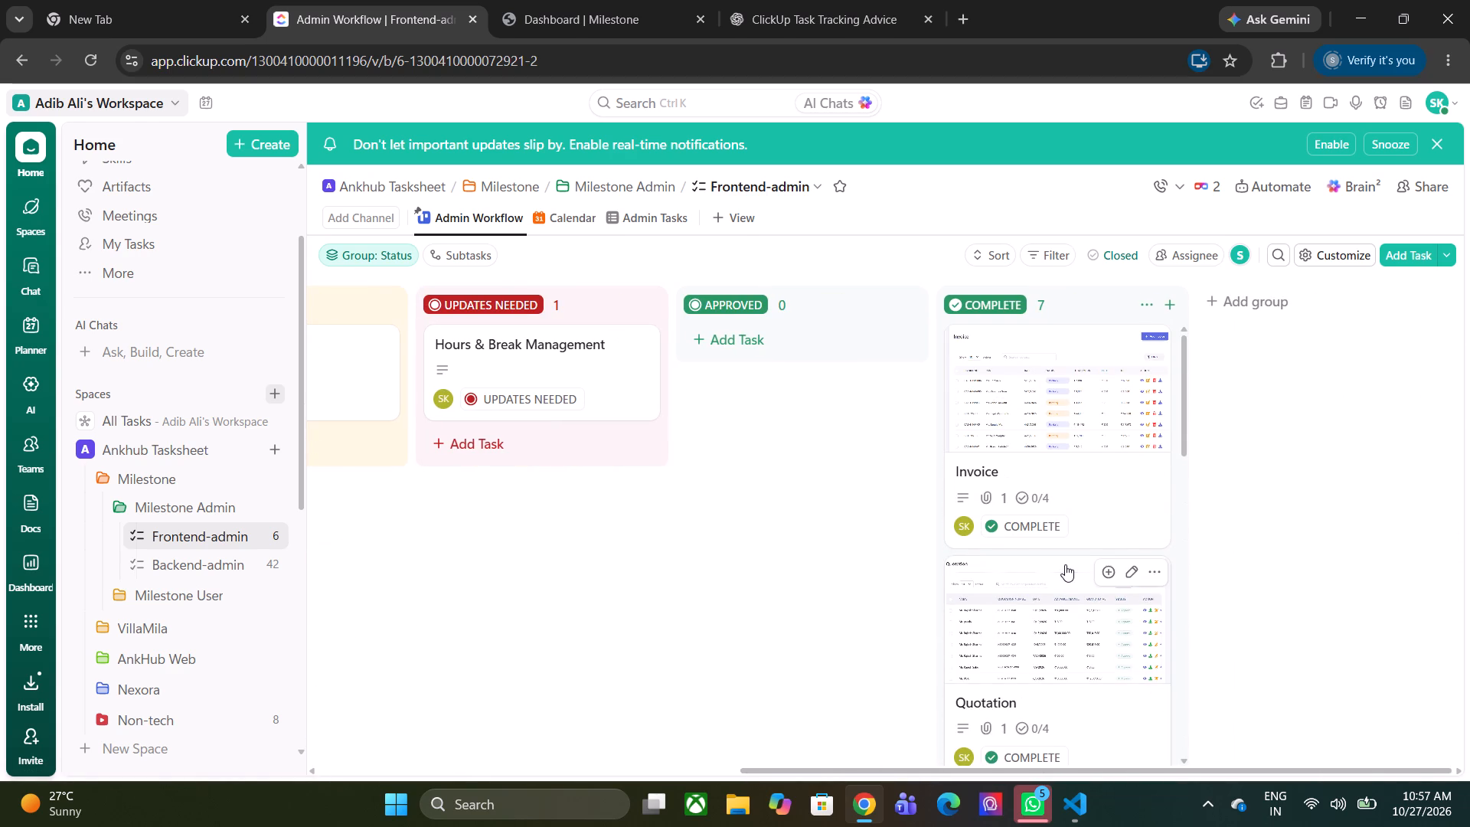
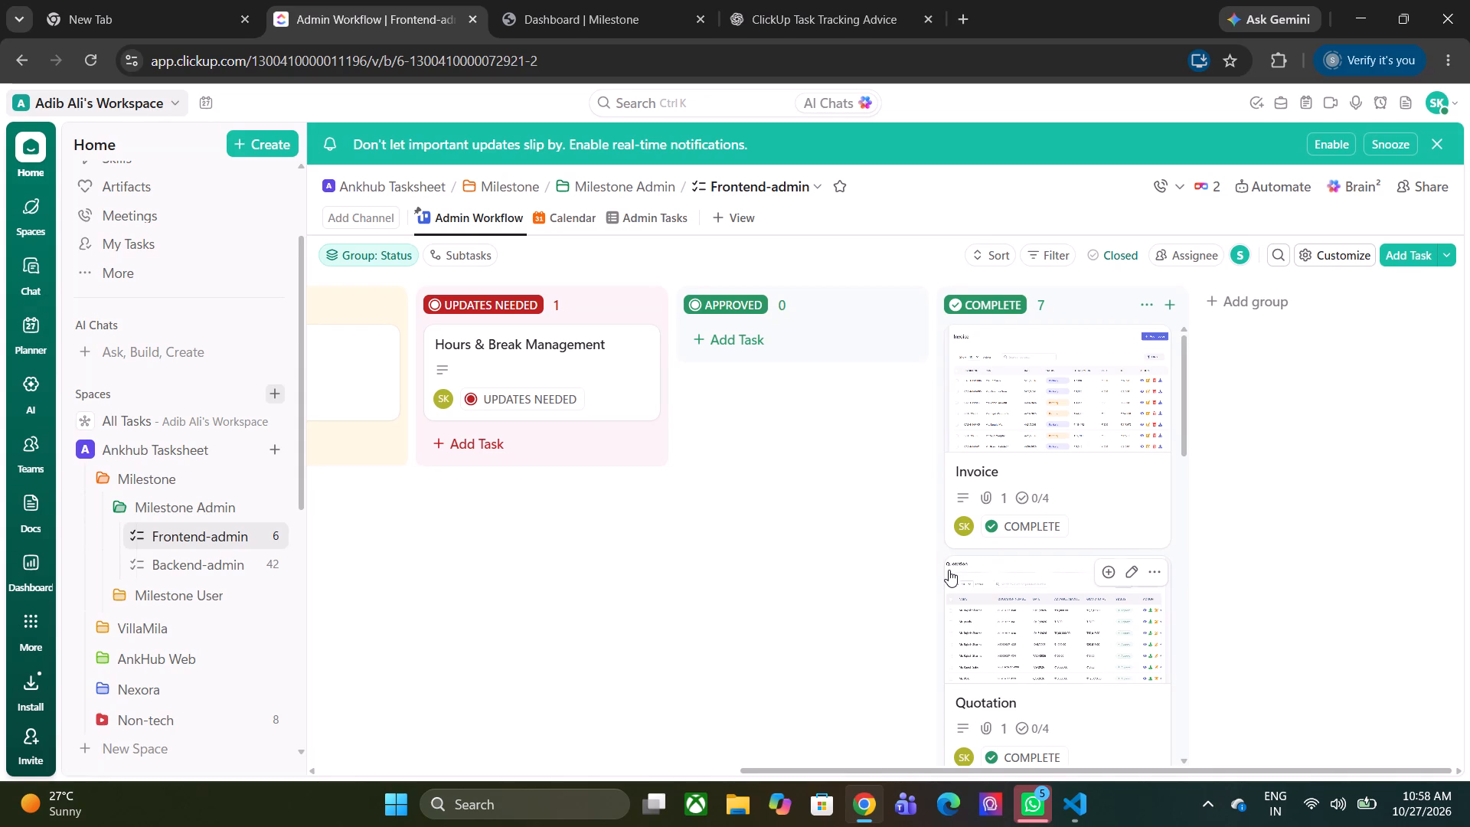
# Compare the In Progress task cards with the Complete column's cards down to product and Client Finance.
pyautogui.hscroll(3, 672, 466)
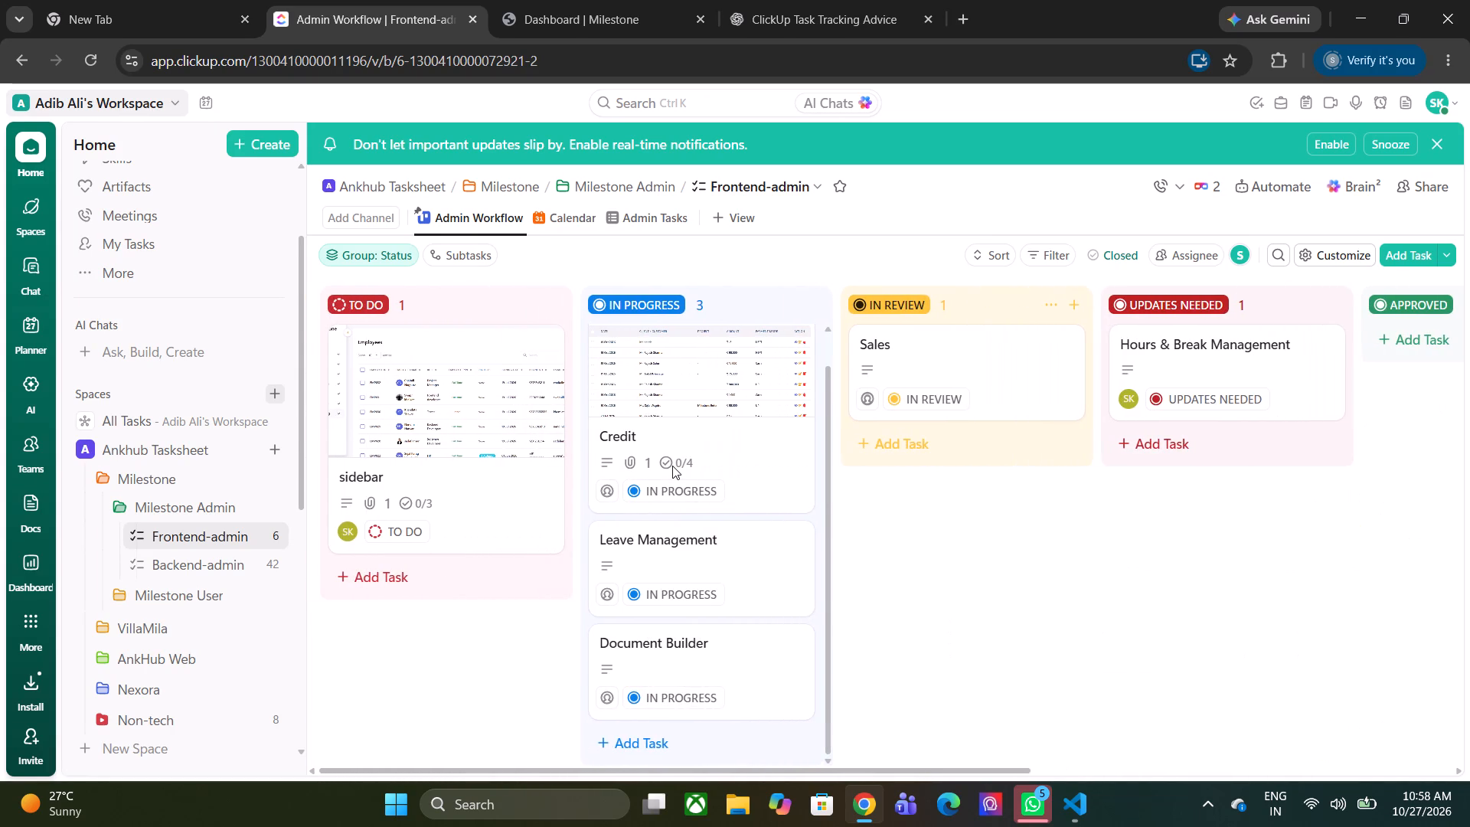
pyautogui.scroll(-3, 672, 466)
pyautogui.hscroll(-5, 956, 567)
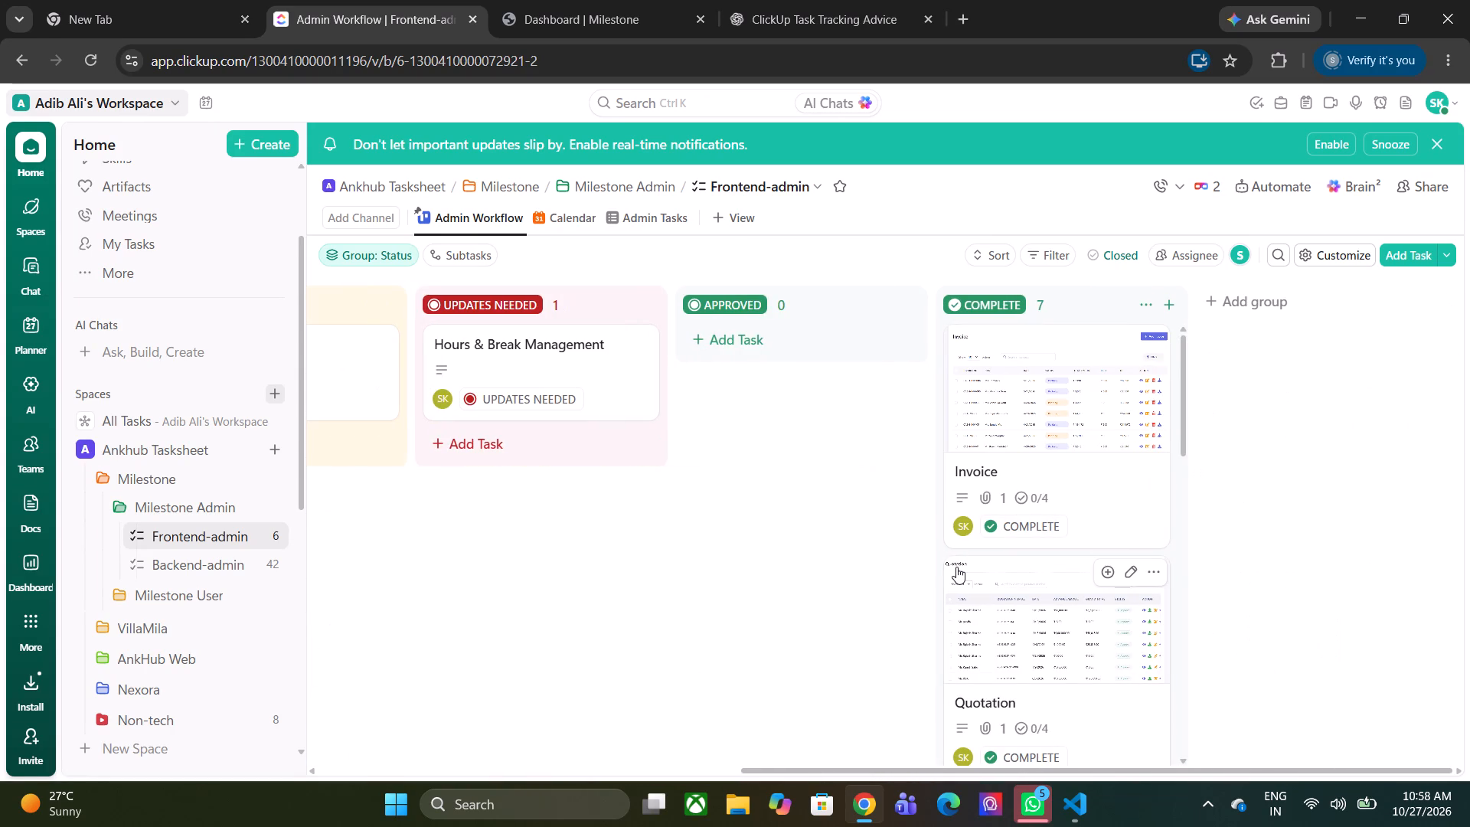
pyautogui.scroll(-5, 956, 567)
pyautogui.scroll(-6, 1058, 570)
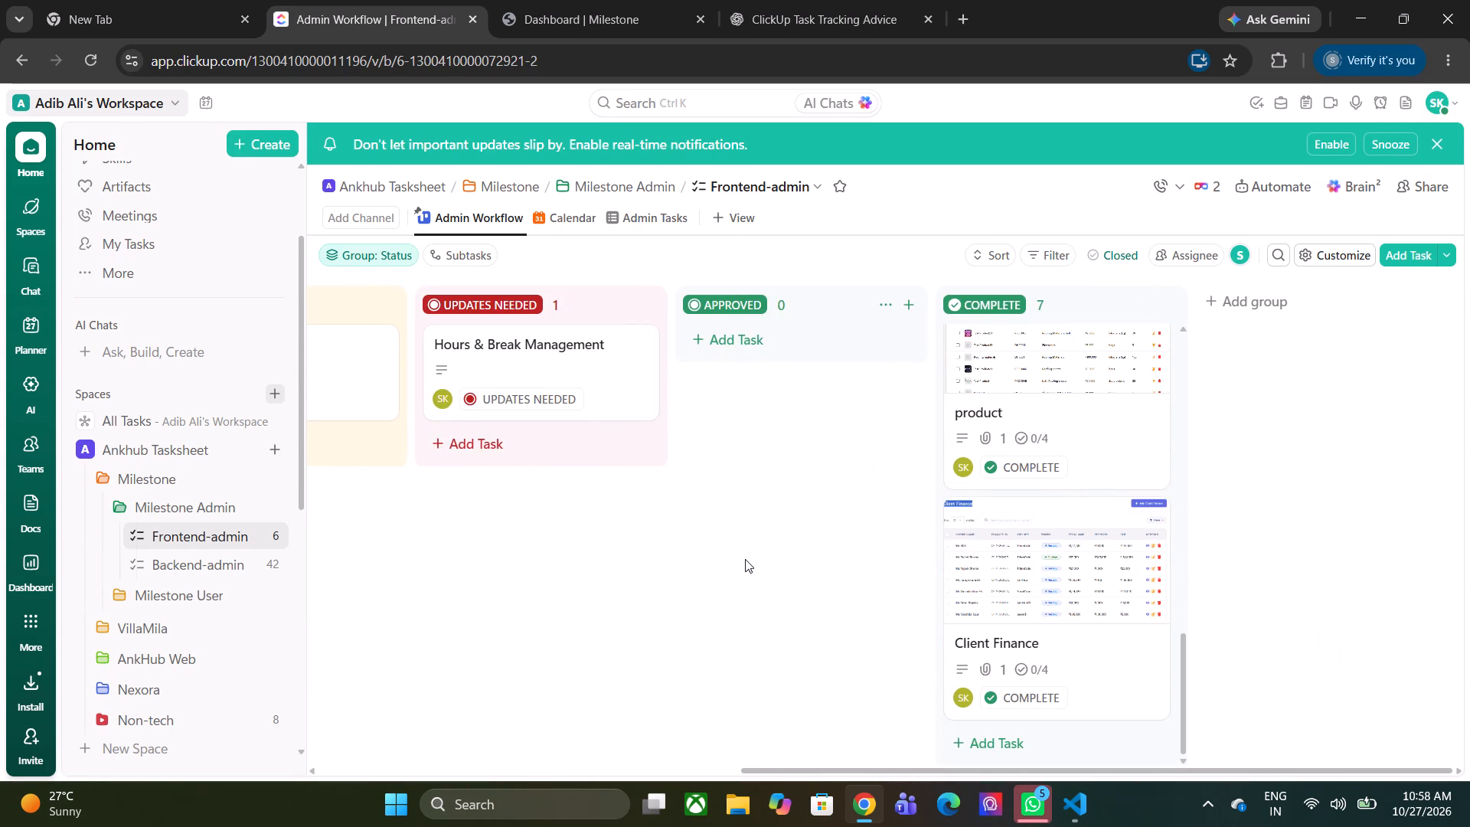
pyautogui.hscroll(1, 741, 558)
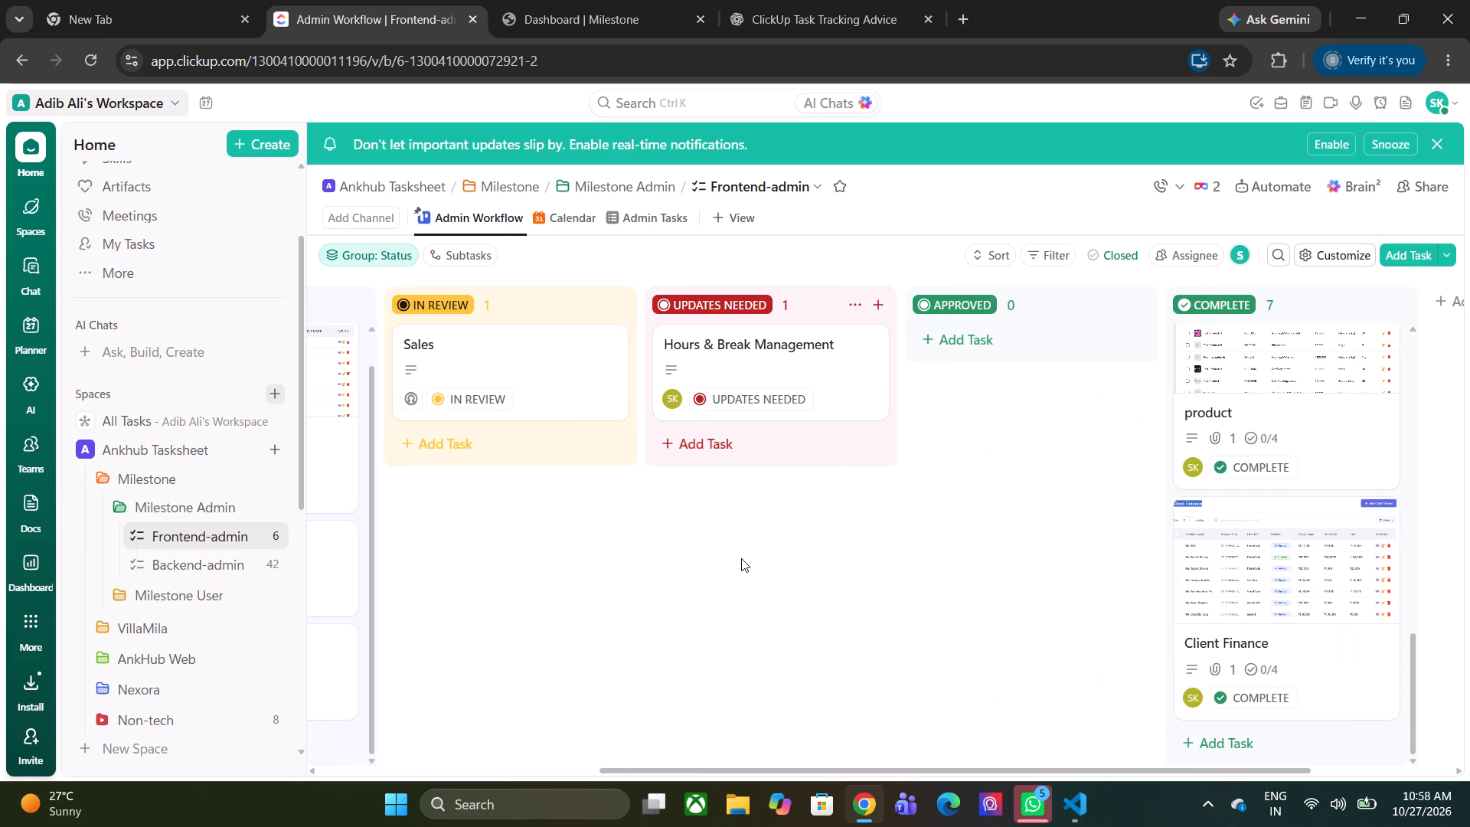
pyautogui.hscroll(2, 741, 558)
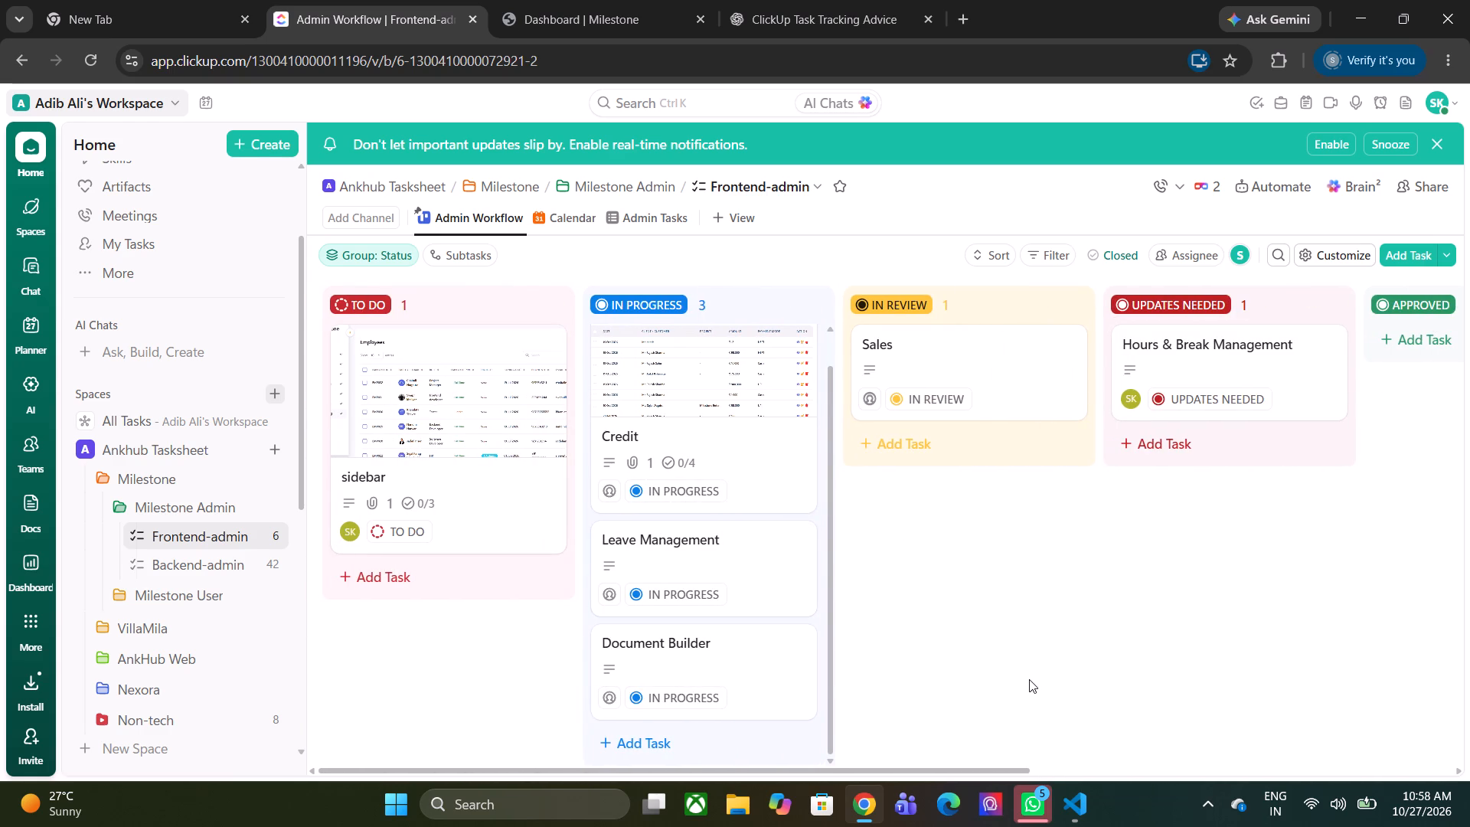
pyautogui.hscroll(-2, 1029, 679)
pyautogui.hscroll(1, 1029, 679)
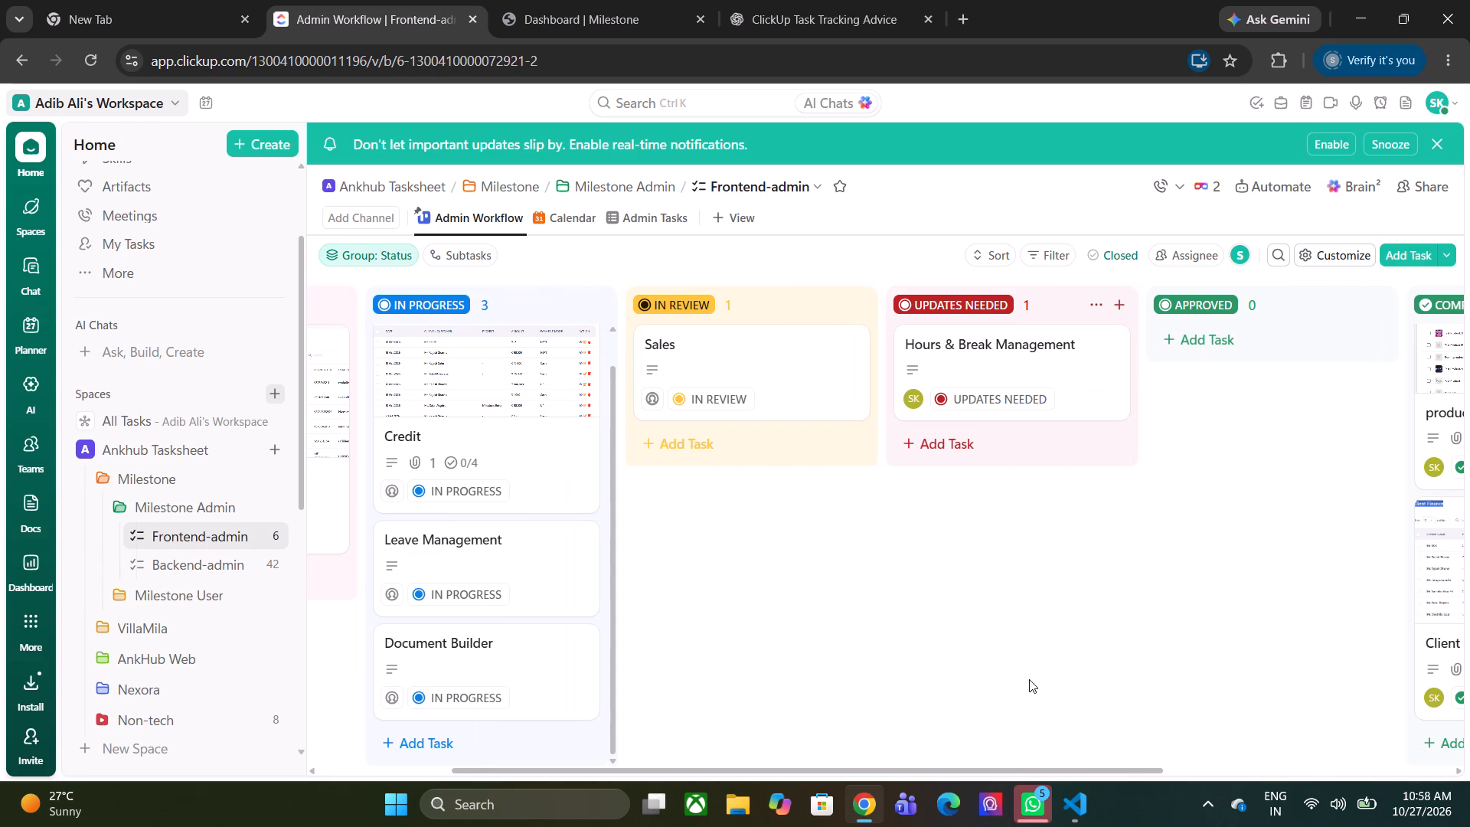
# Recheck the Complete column's cards from Client Finance up to Invoice for attachments and checklists, and return to the In Progress tasks.
pyautogui.hscroll(-2, 1059, 678)
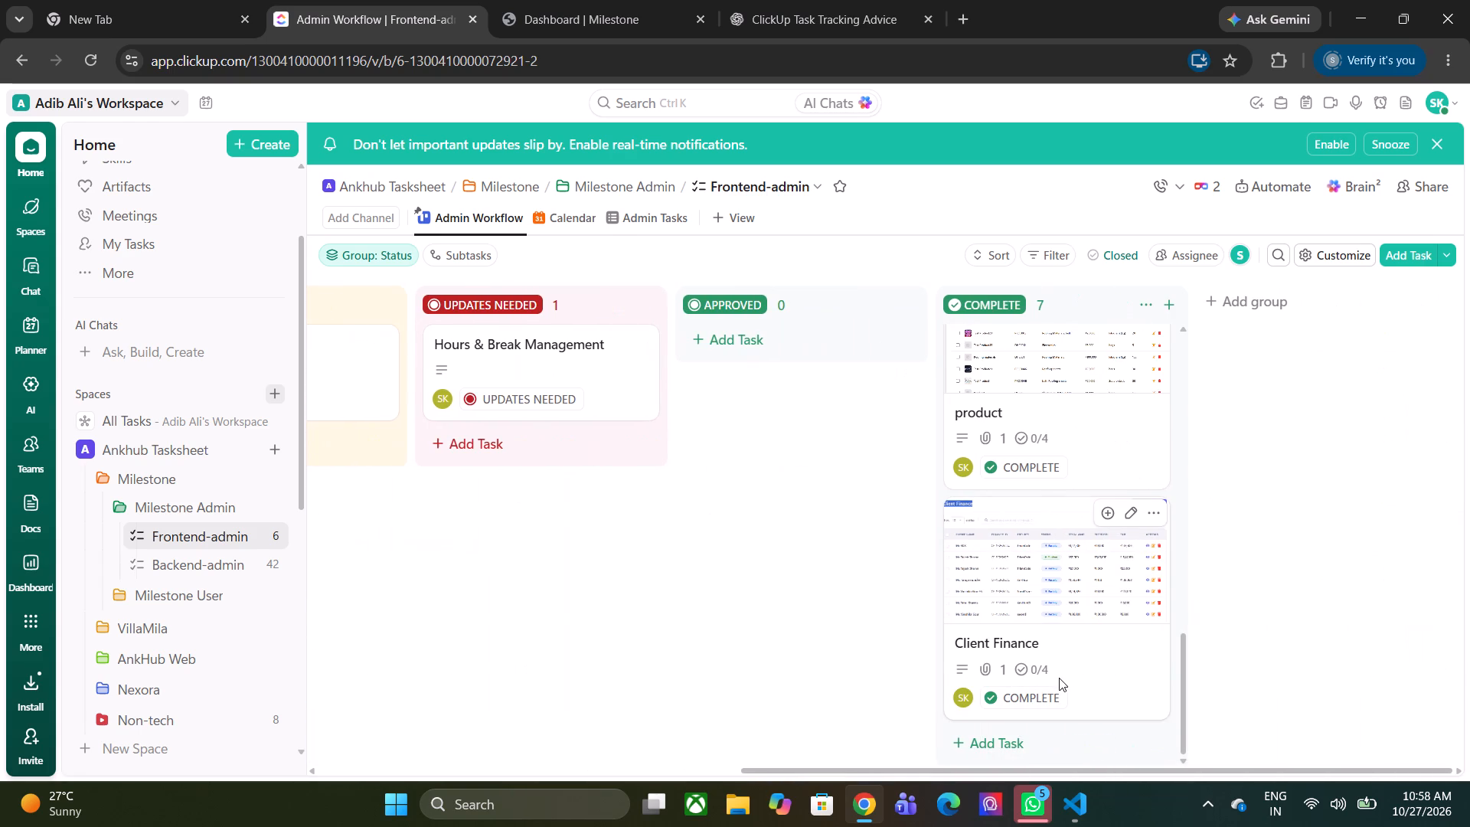
pyautogui.hscroll(-2, 1059, 678)
pyautogui.scroll(-3, 1107, 539)
pyautogui.scroll(7, 1107, 539)
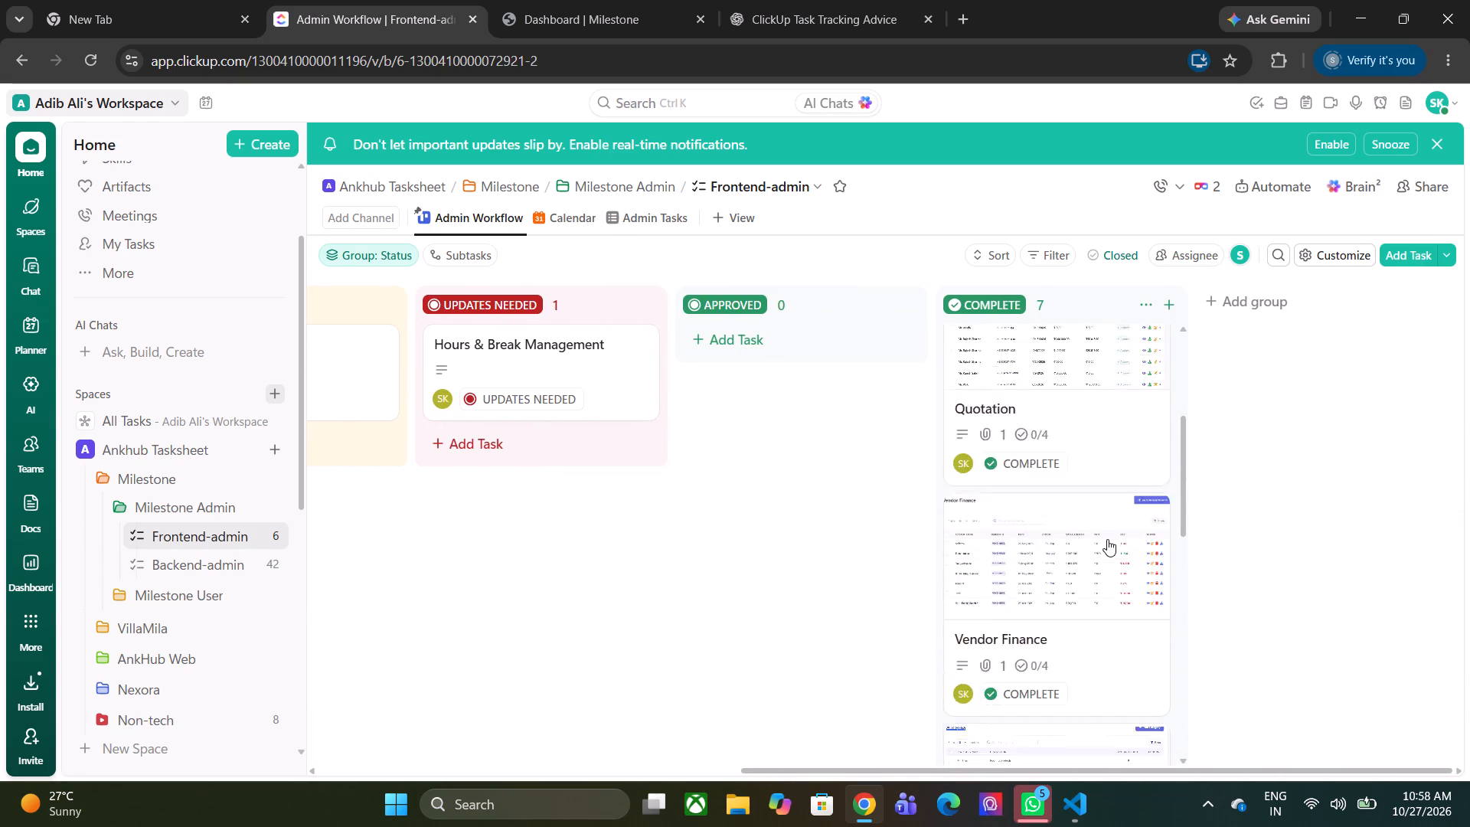
pyautogui.scroll(5, 1107, 539)
pyautogui.scroll(-3, 1107, 539)
pyautogui.scroll(7, 1107, 539)
pyautogui.scroll(-3, 1107, 539)
pyautogui.scroll(4, 1107, 539)
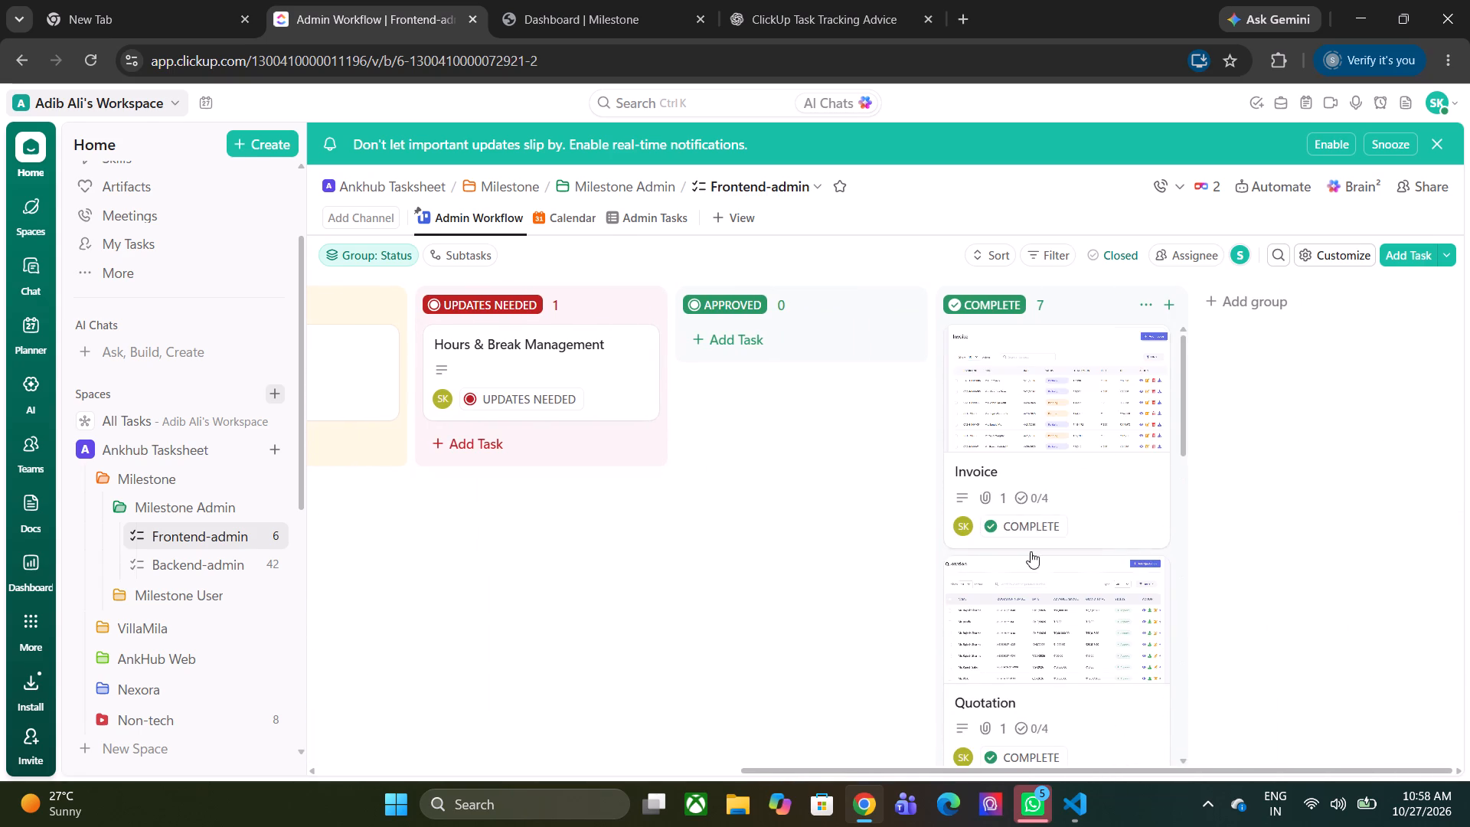
pyautogui.hscroll(3, 617, 612)
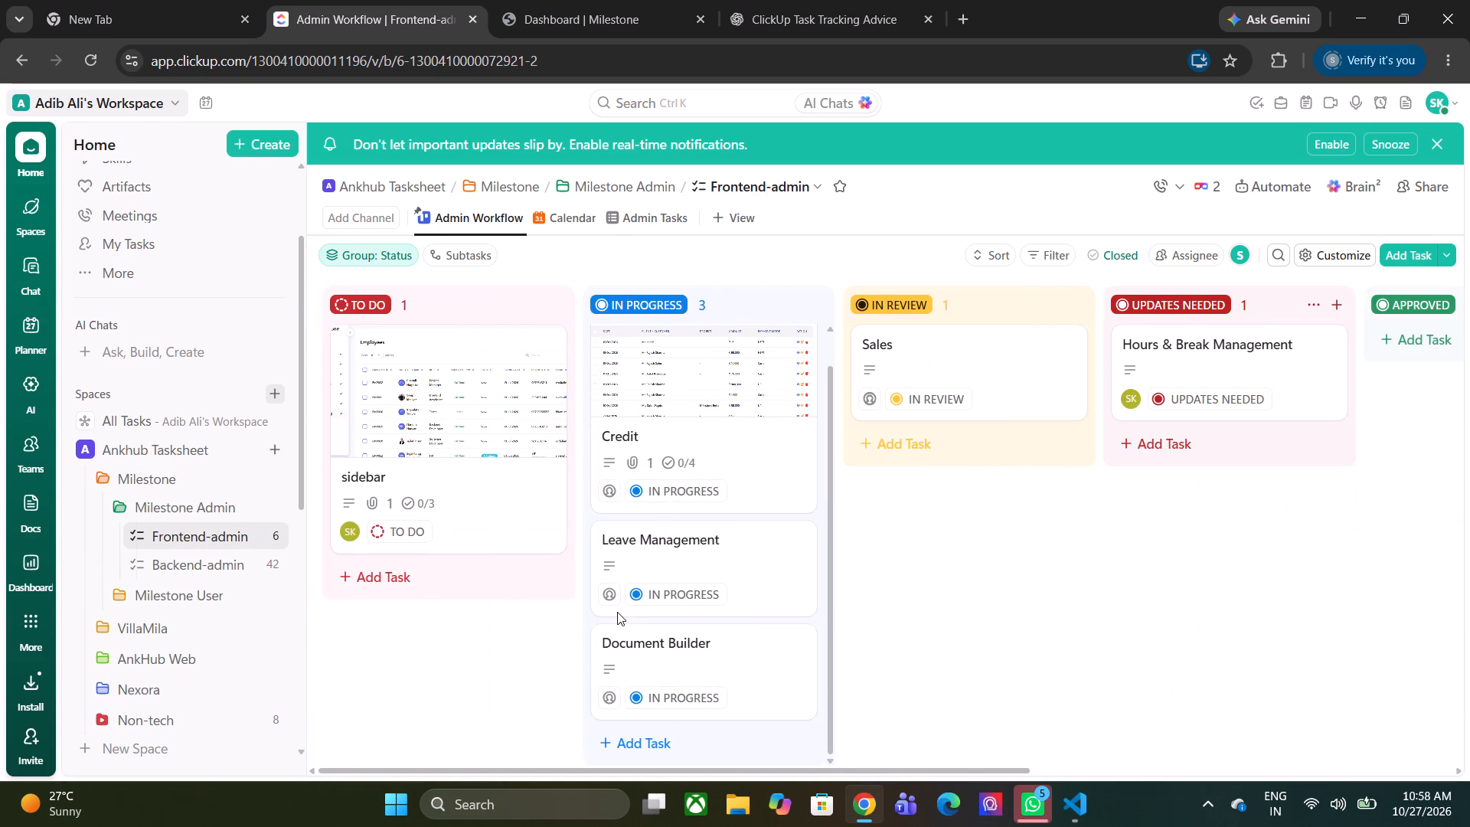
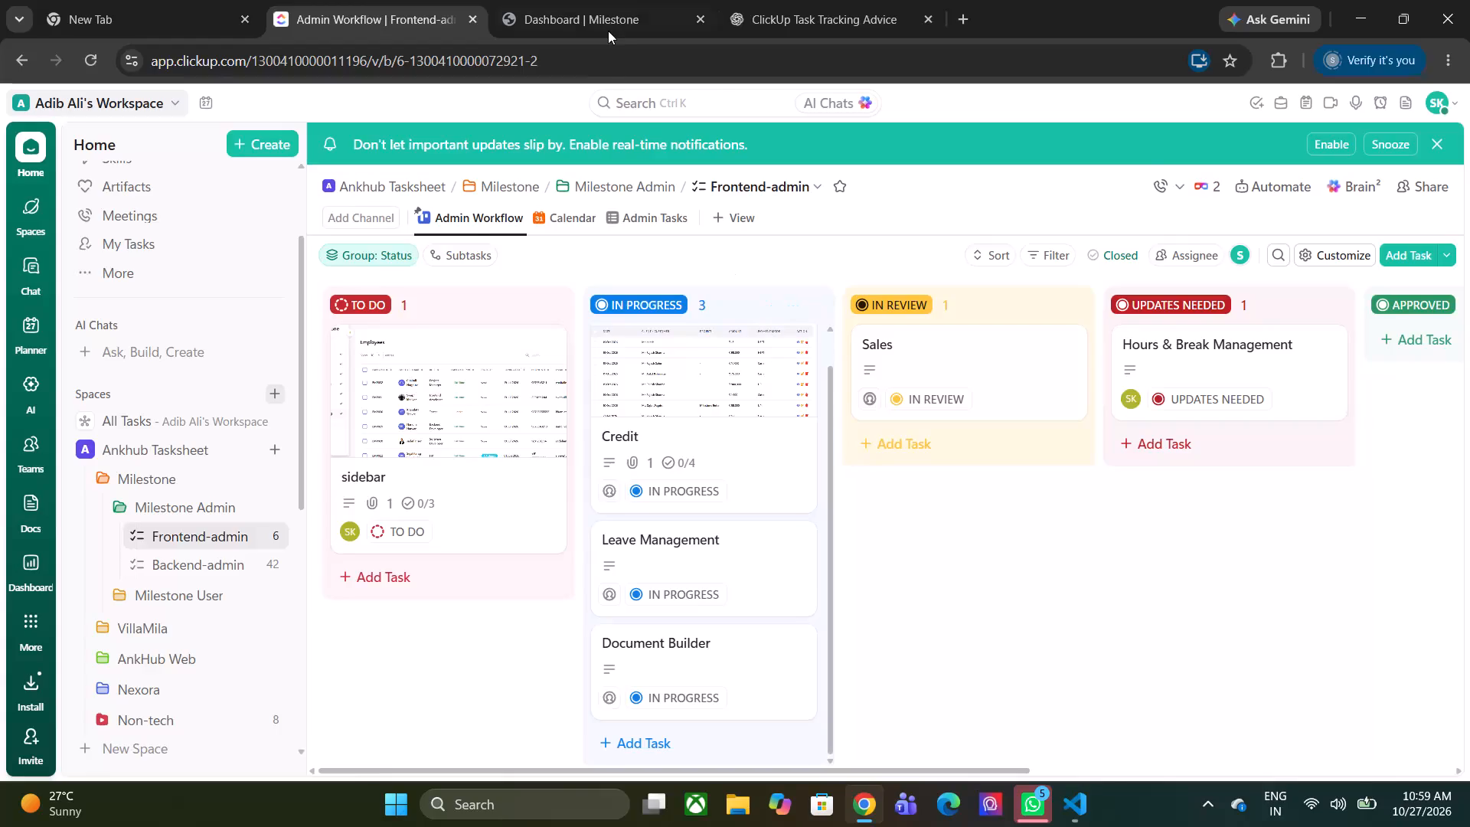
# Switch to the Milestone admin app, go to Leave Management in the employee management settings, and review the leave policies through Half-Day Leaves.
pyautogui.click(607, 31)
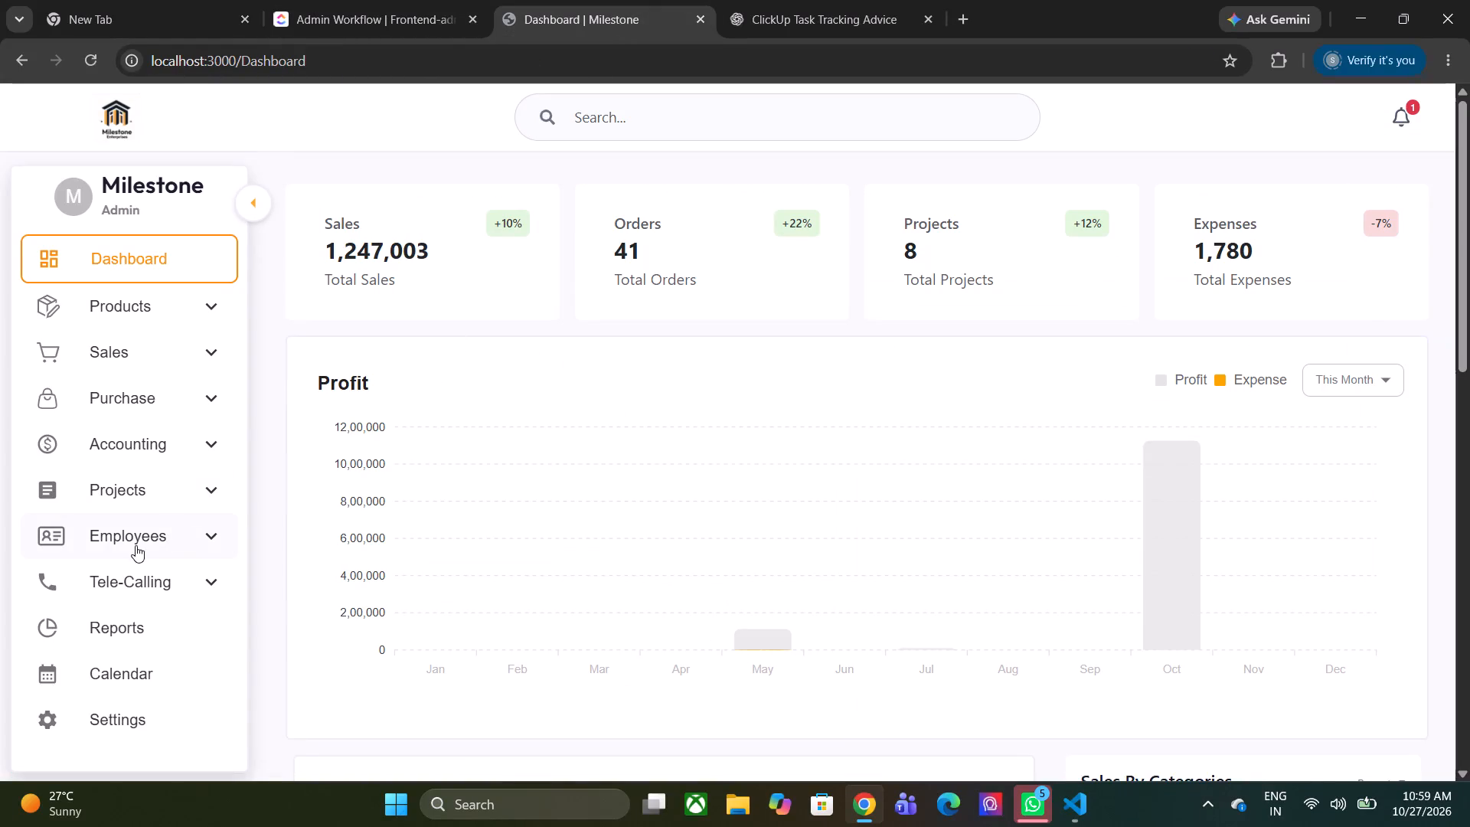
pyautogui.click(116, 703)
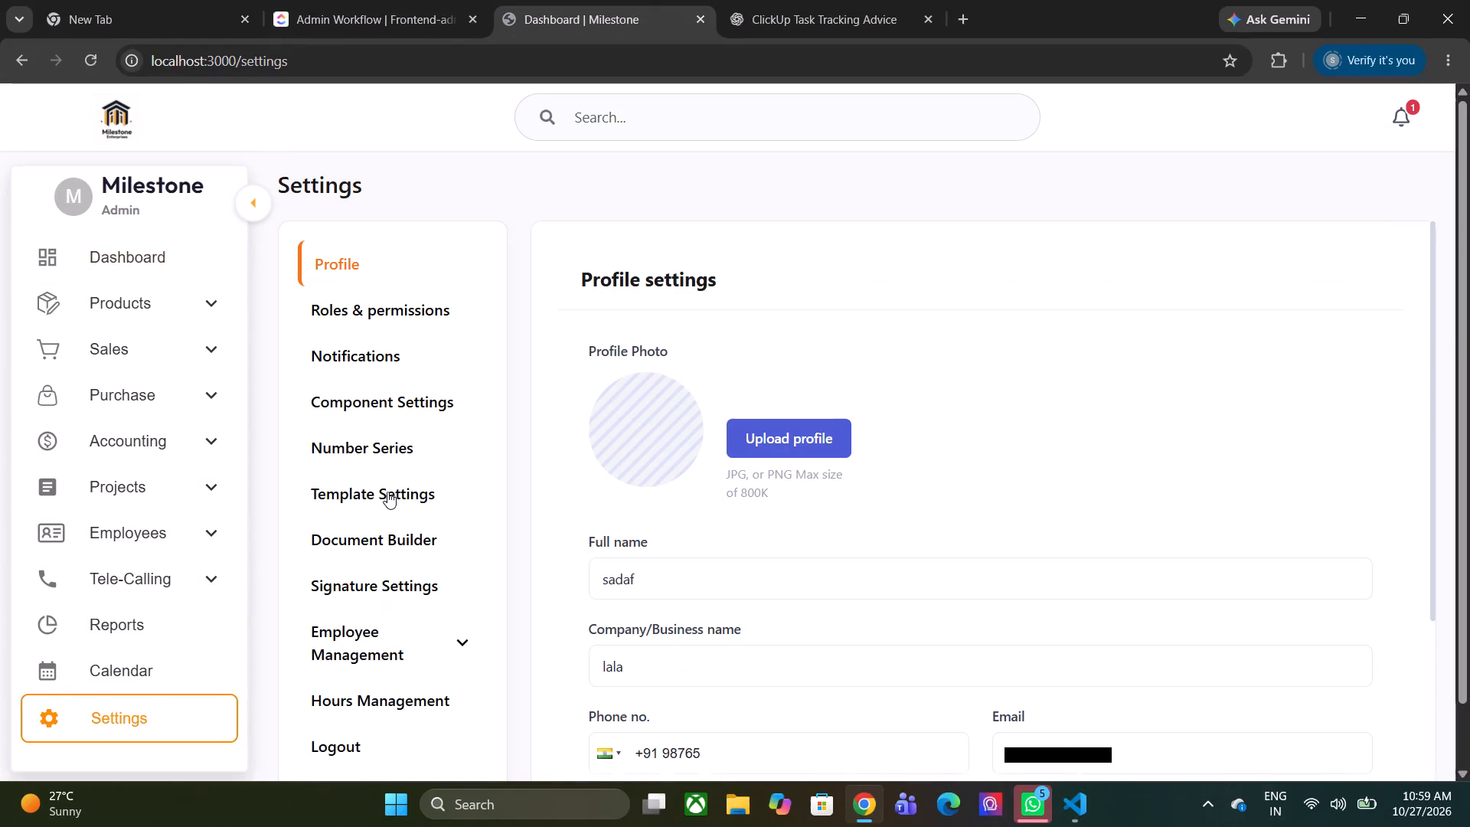
pyautogui.click(367, 660)
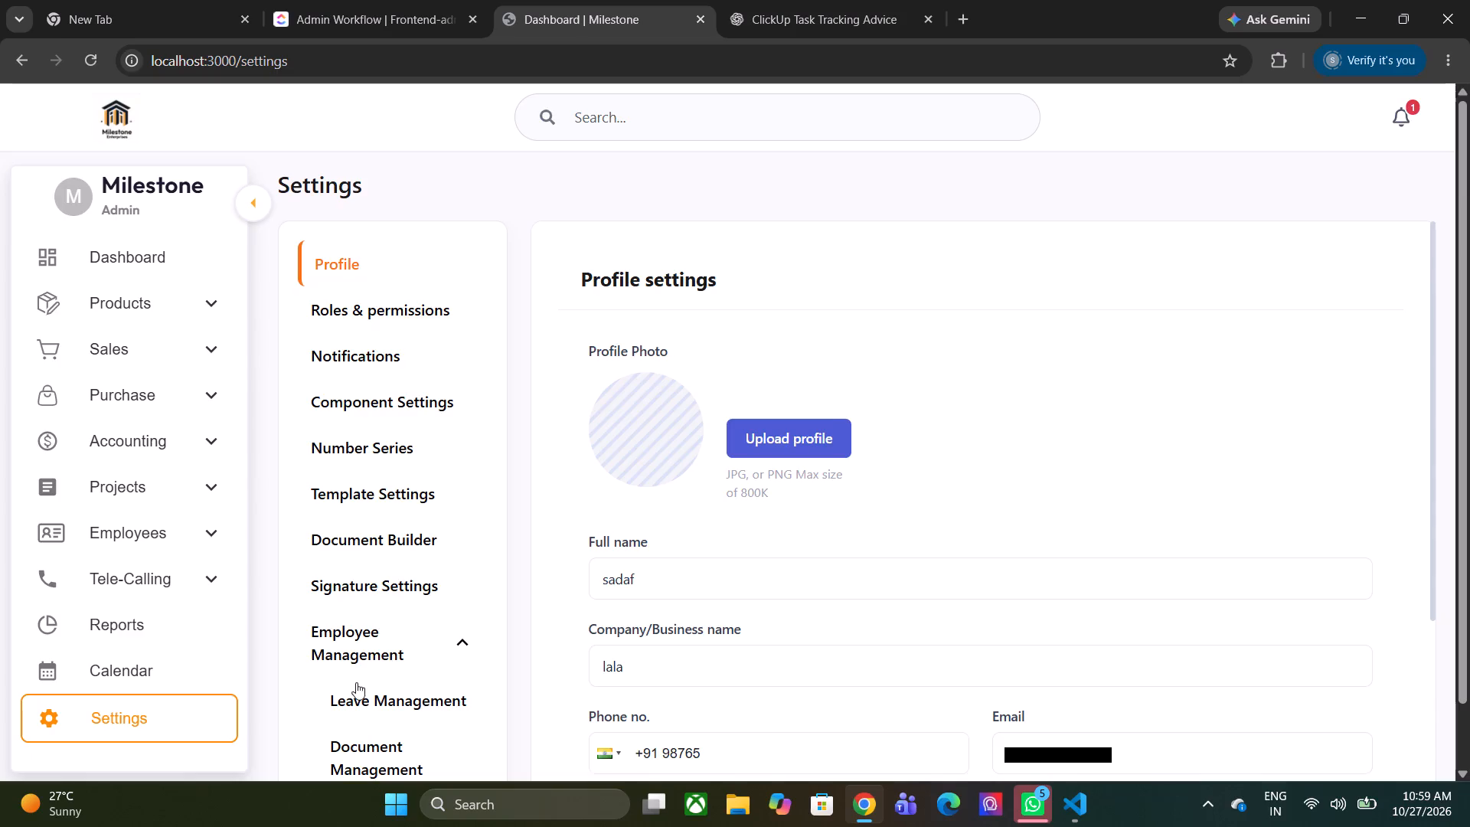
pyautogui.click(355, 693)
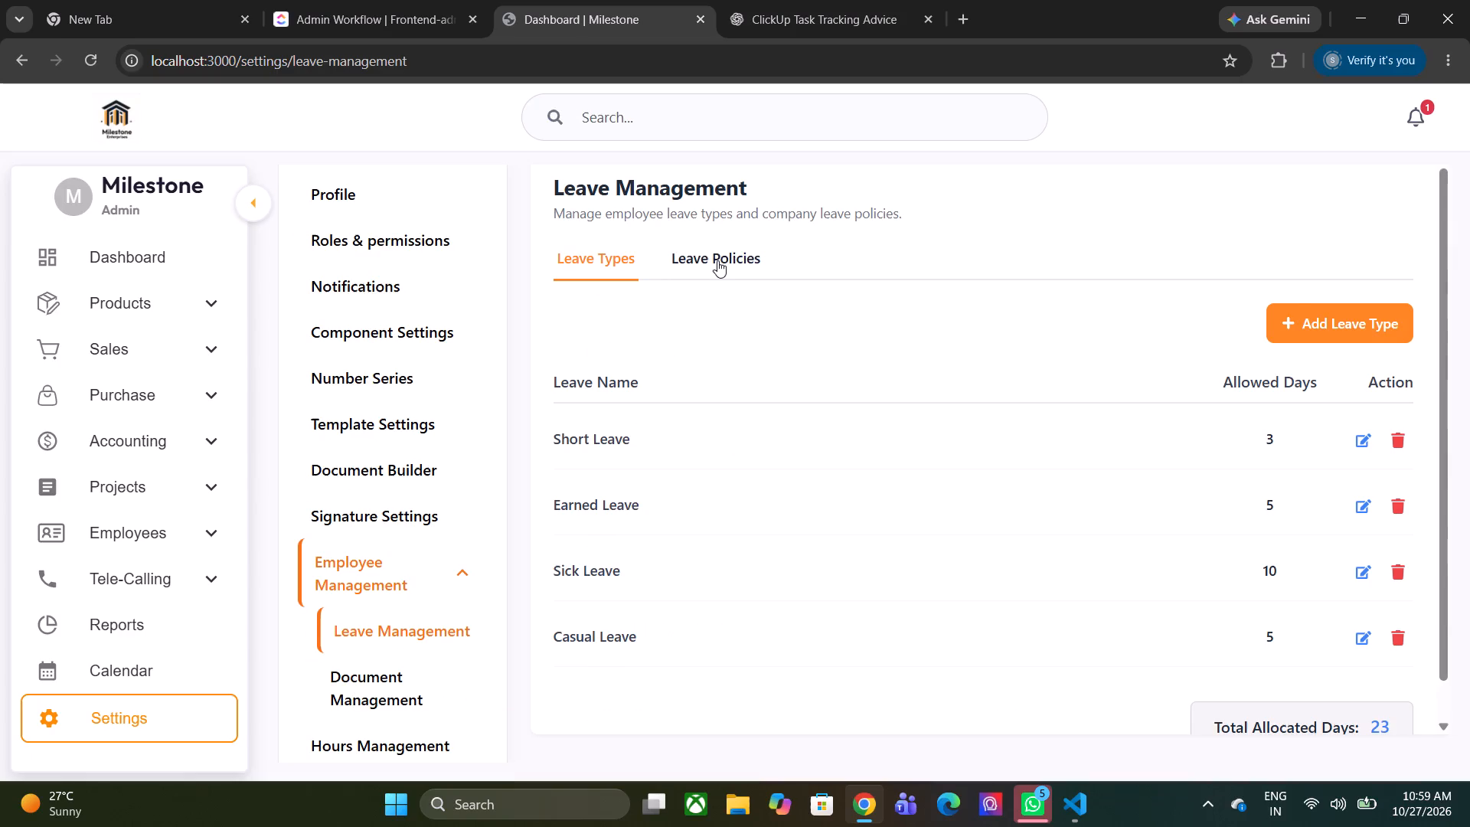
pyautogui.click(717, 260)
pyautogui.scroll(-2, 606, 561)
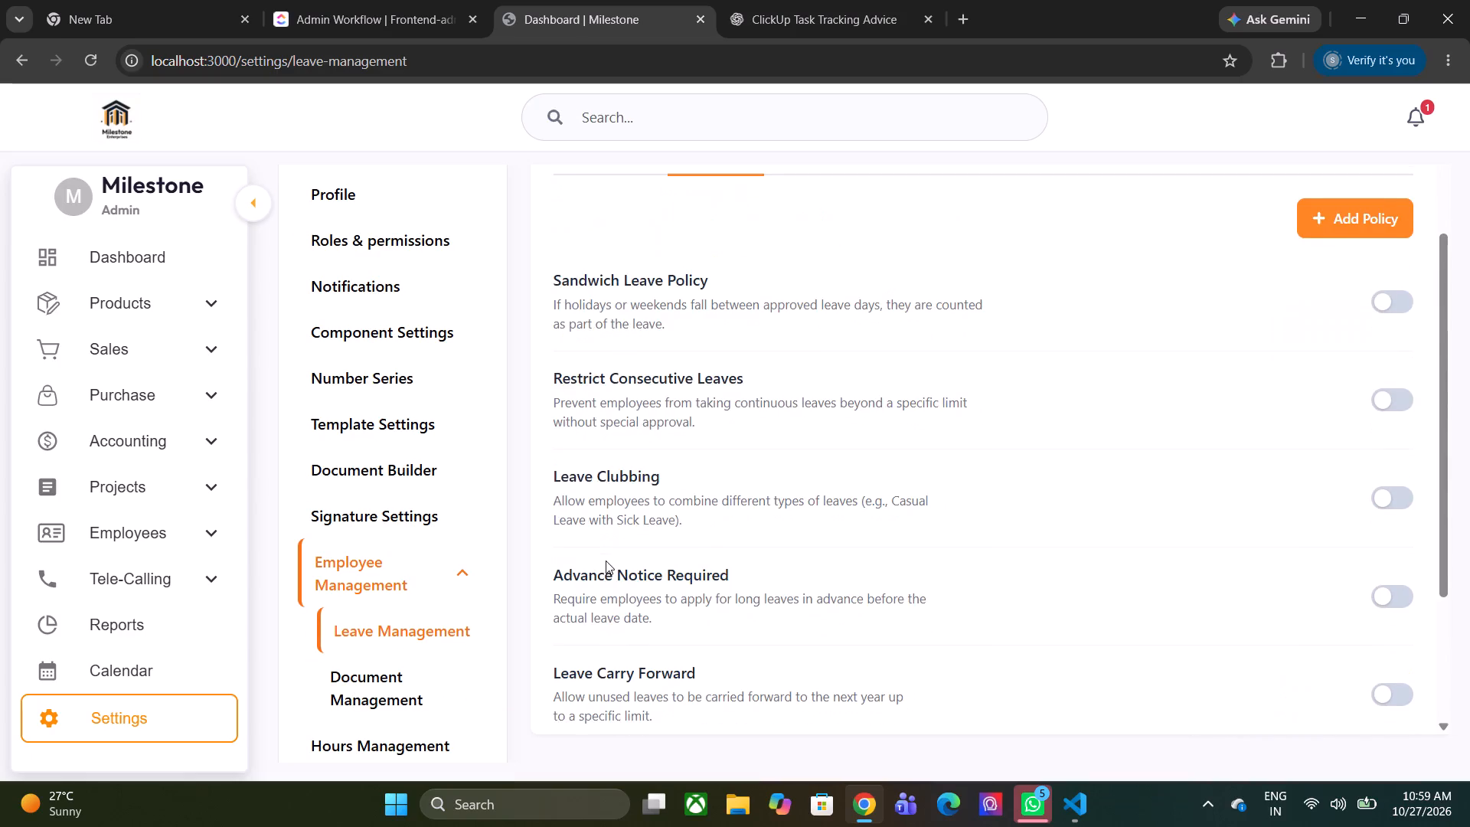
pyautogui.scroll(-5, 606, 561)
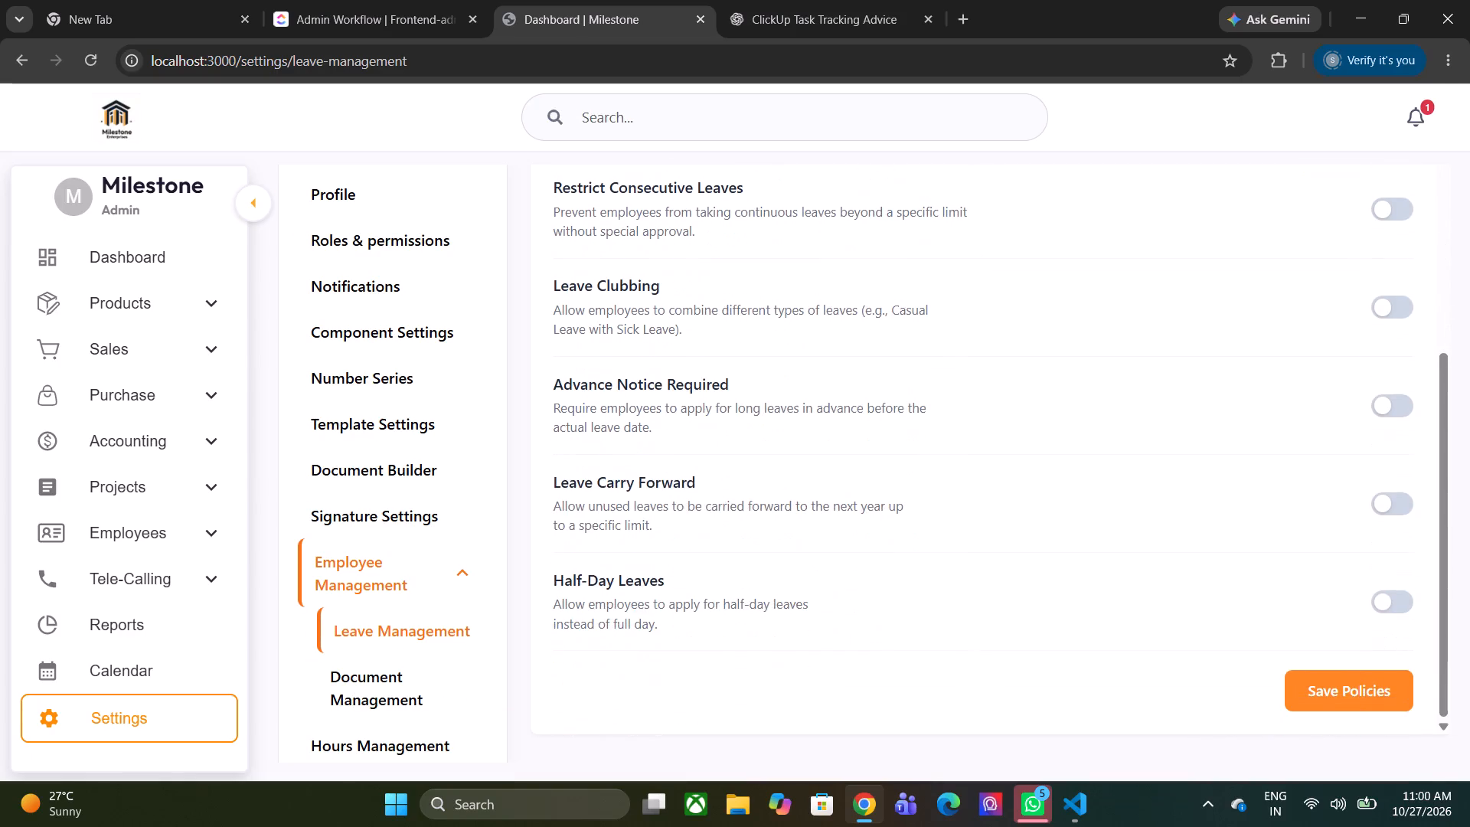
pyautogui.scroll(6, 606, 561)
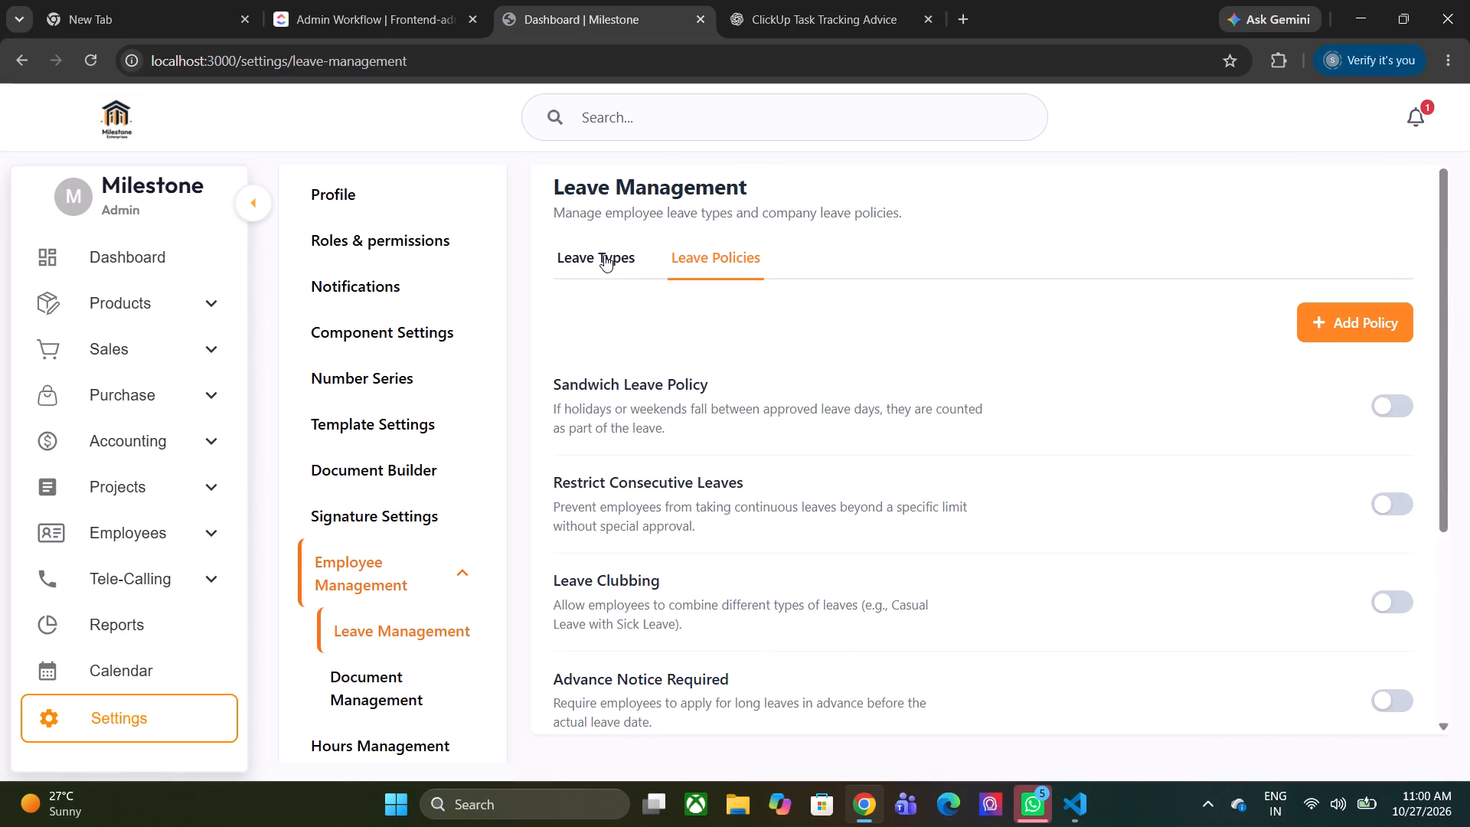
# Compare the Leave Types and Leave Policies views of Leave Management, rechecking the leave types and the policy options.
pyautogui.click(604, 255)
pyautogui.click(691, 264)
pyautogui.scroll(-3, 750, 655)
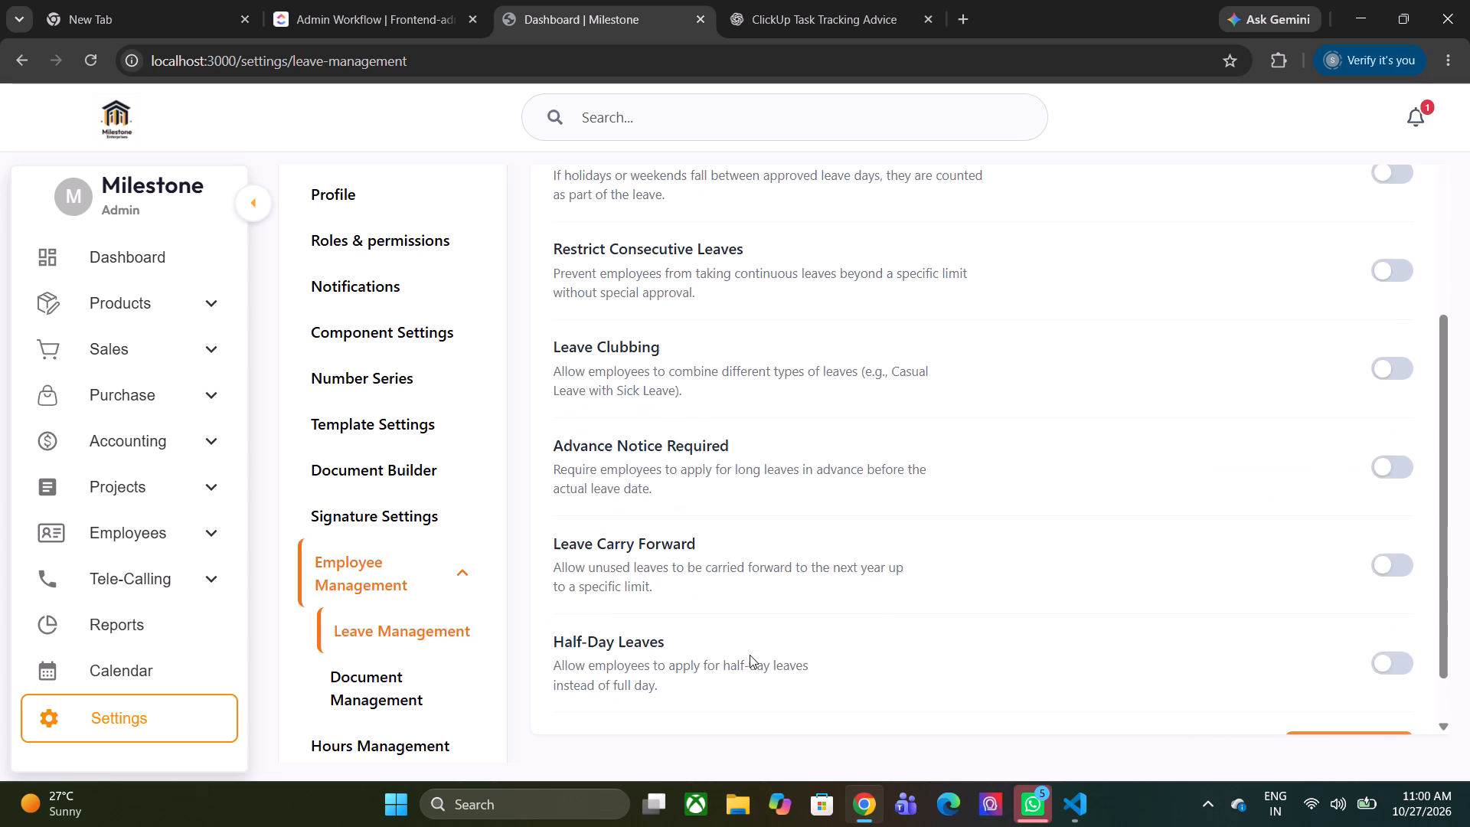
pyautogui.scroll(4, 750, 655)
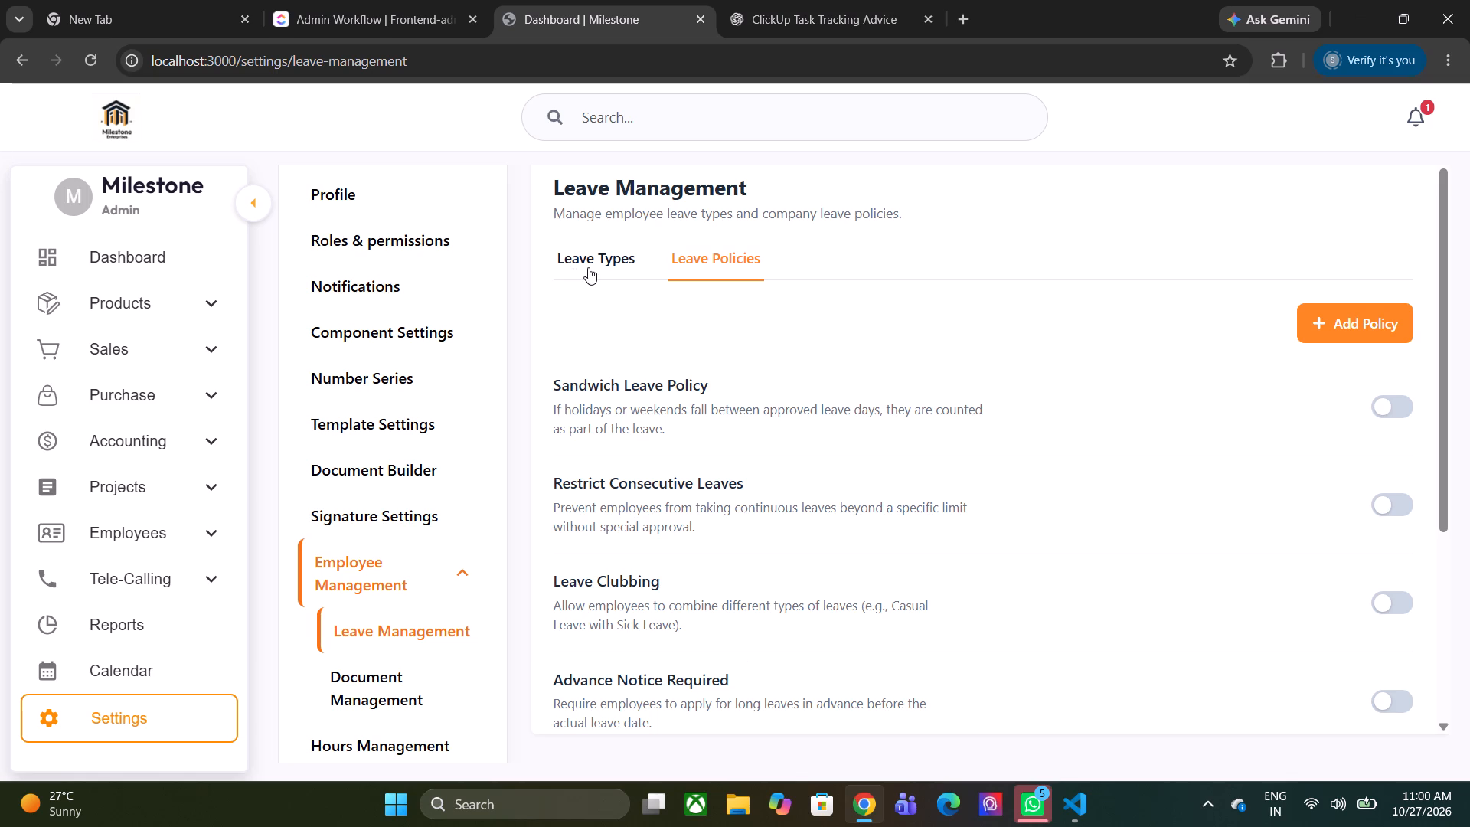
pyautogui.click(588, 267)
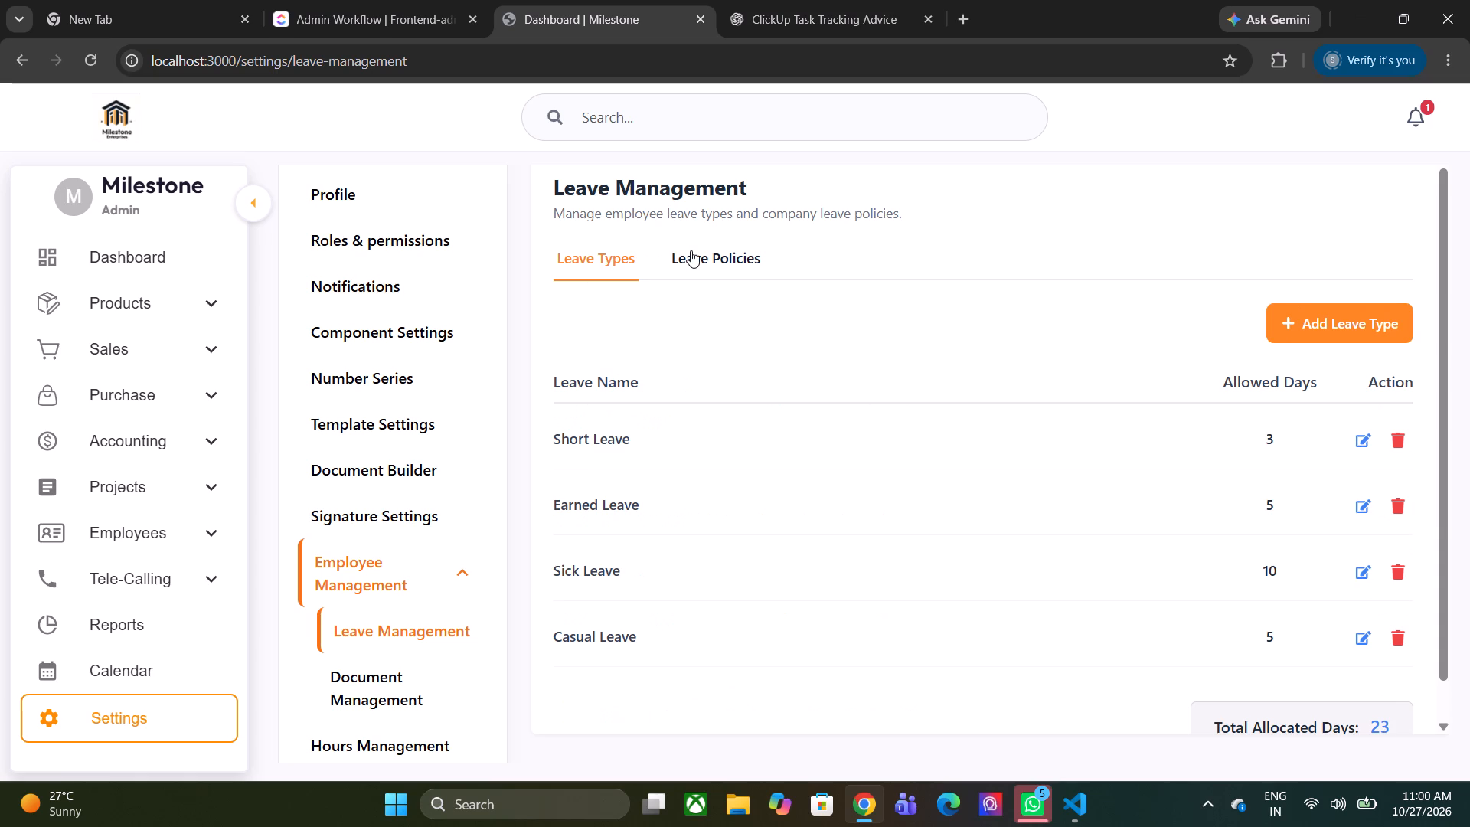
pyautogui.click(696, 251)
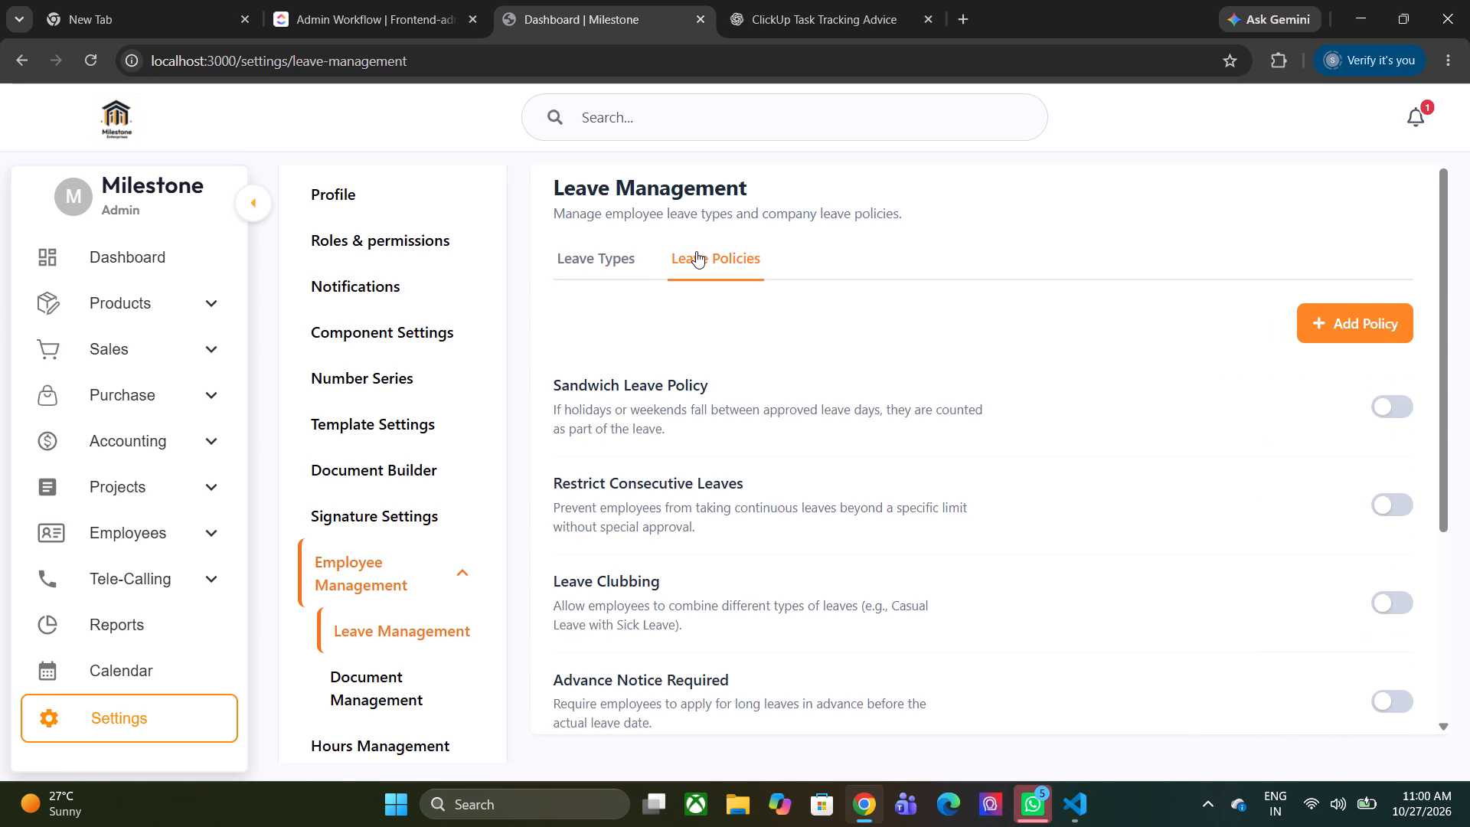
pyautogui.click(632, 268)
pyautogui.click(687, 257)
pyautogui.click(590, 257)
pyautogui.click(655, 250)
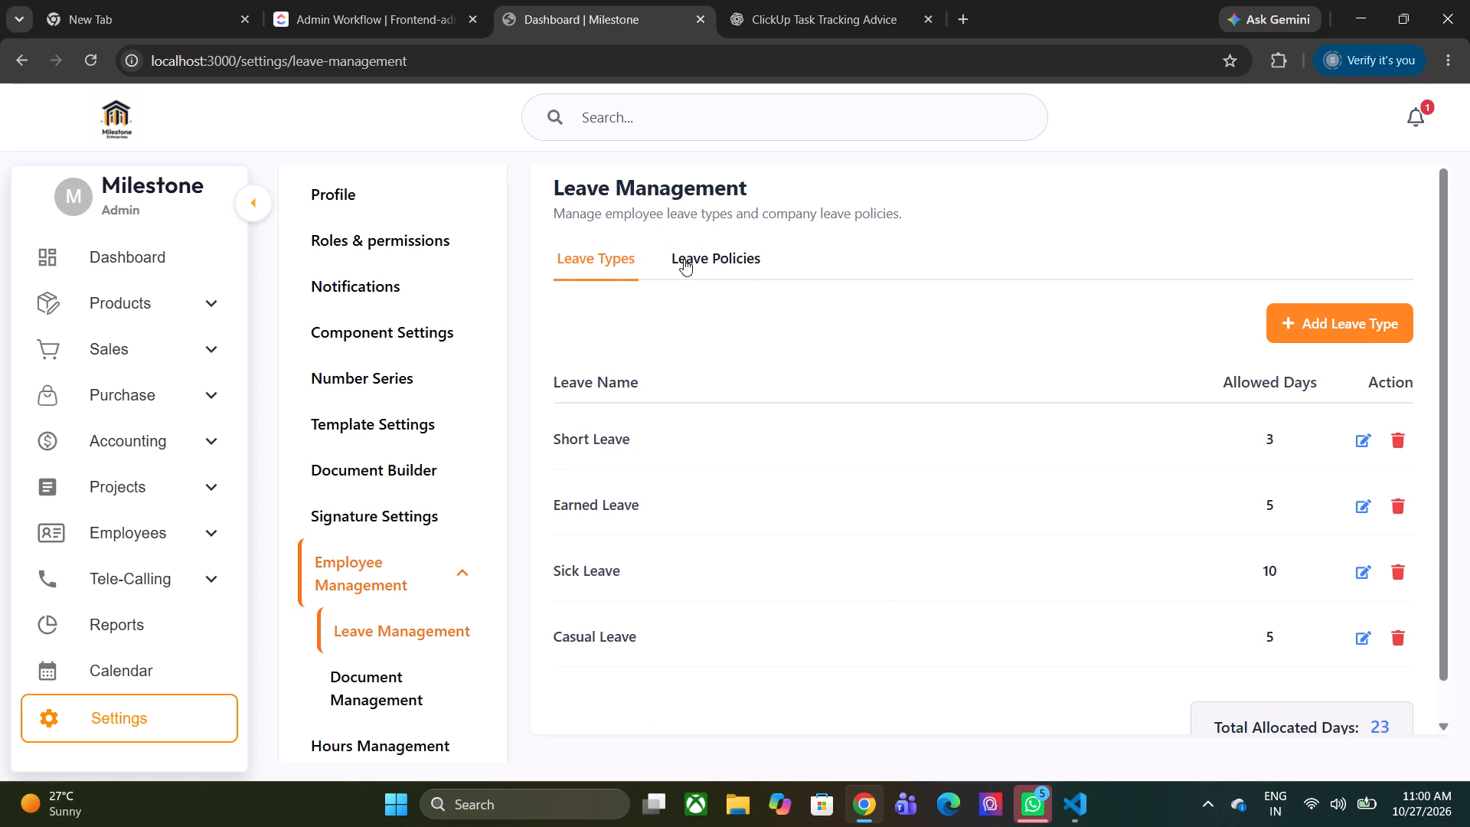
pyautogui.click(684, 259)
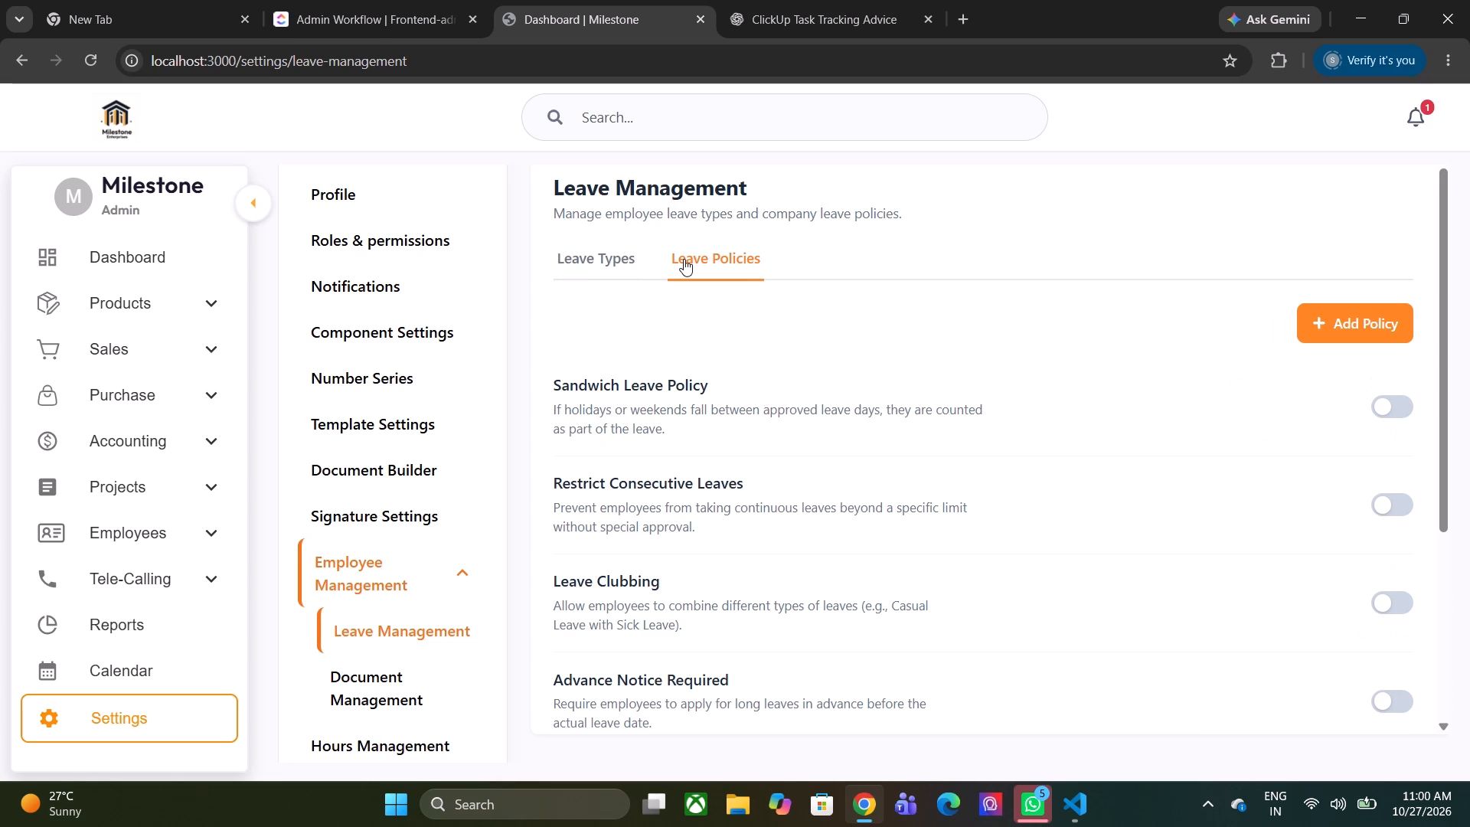
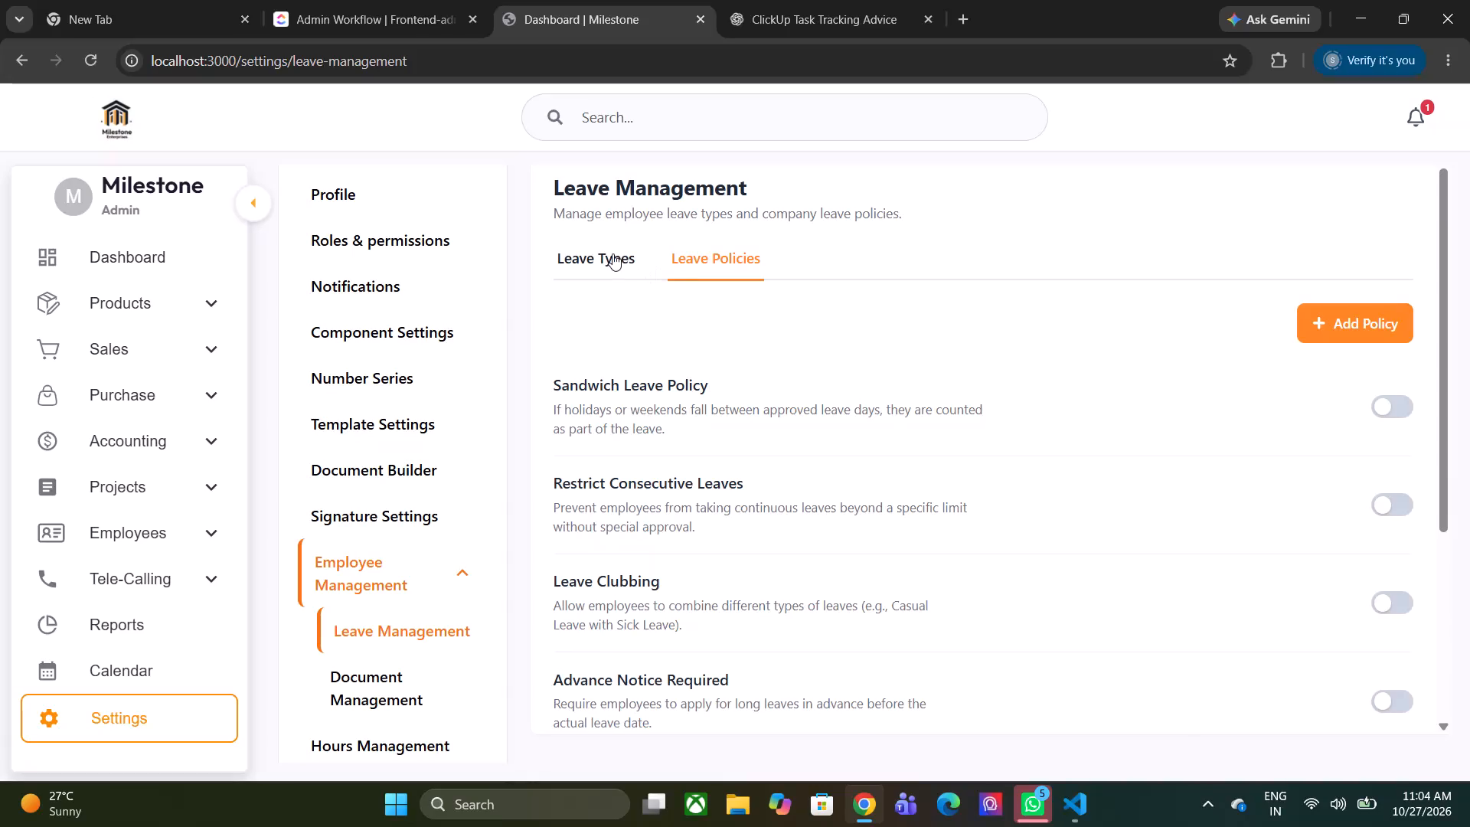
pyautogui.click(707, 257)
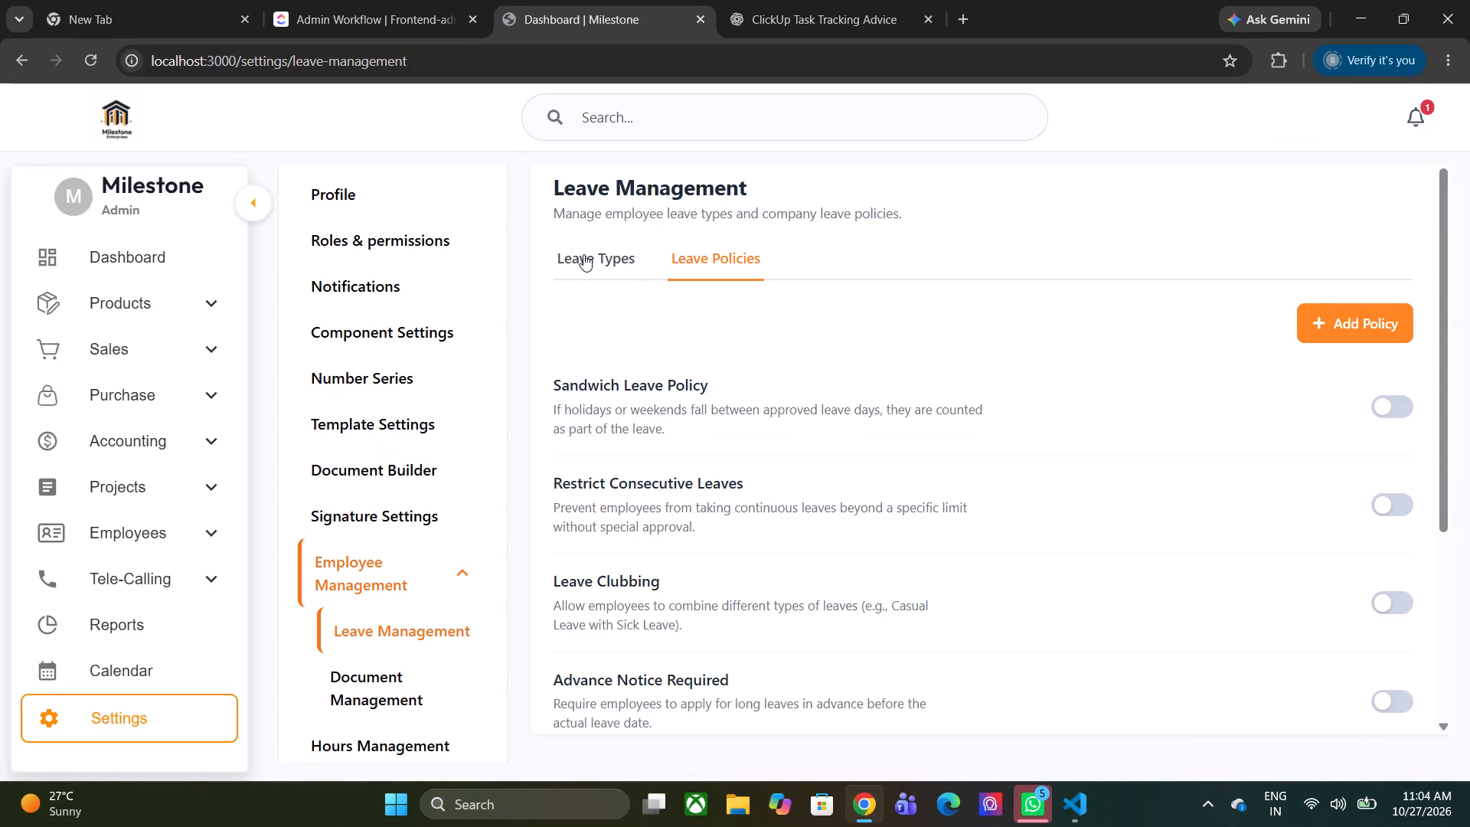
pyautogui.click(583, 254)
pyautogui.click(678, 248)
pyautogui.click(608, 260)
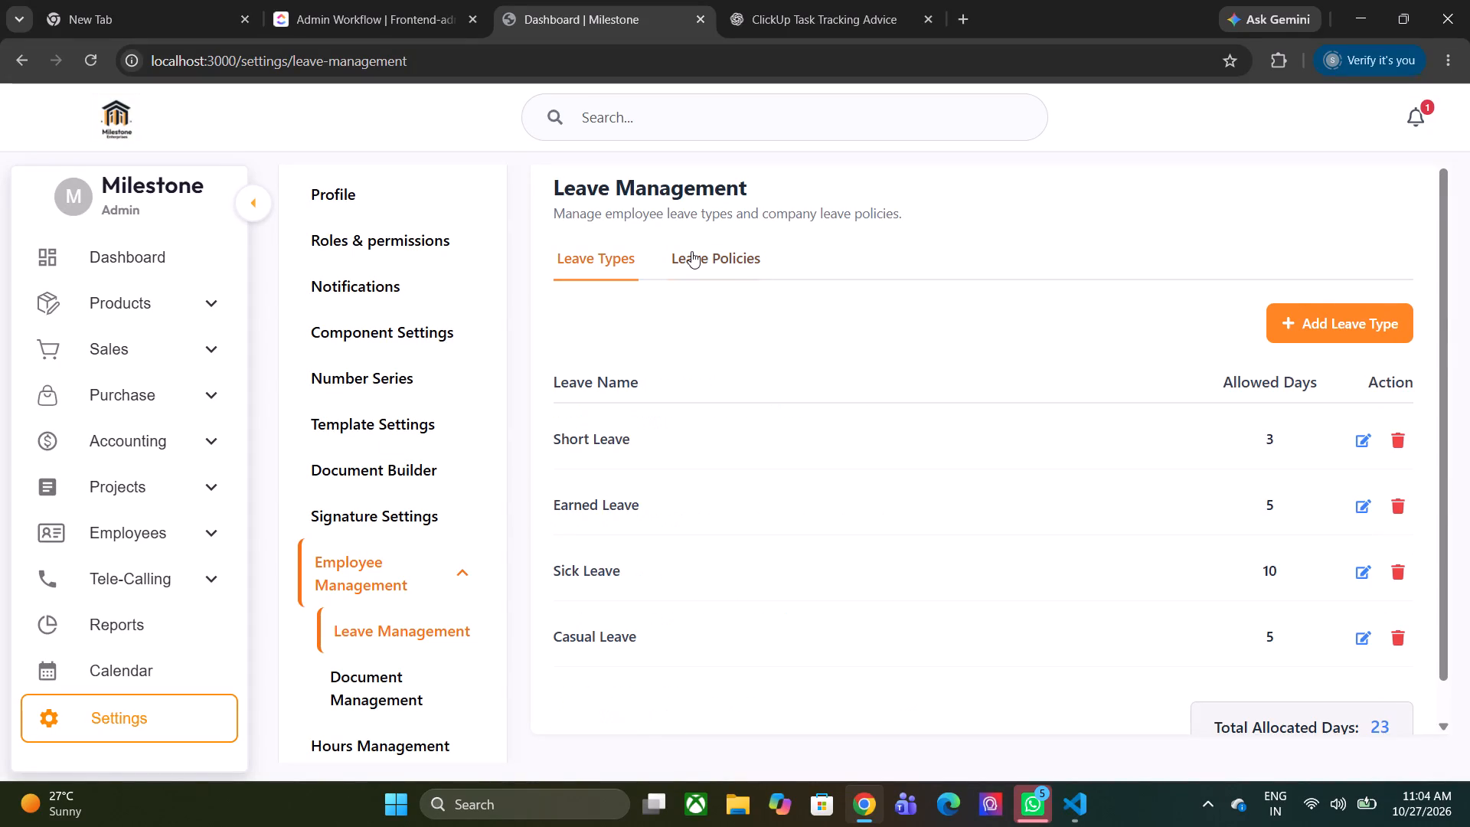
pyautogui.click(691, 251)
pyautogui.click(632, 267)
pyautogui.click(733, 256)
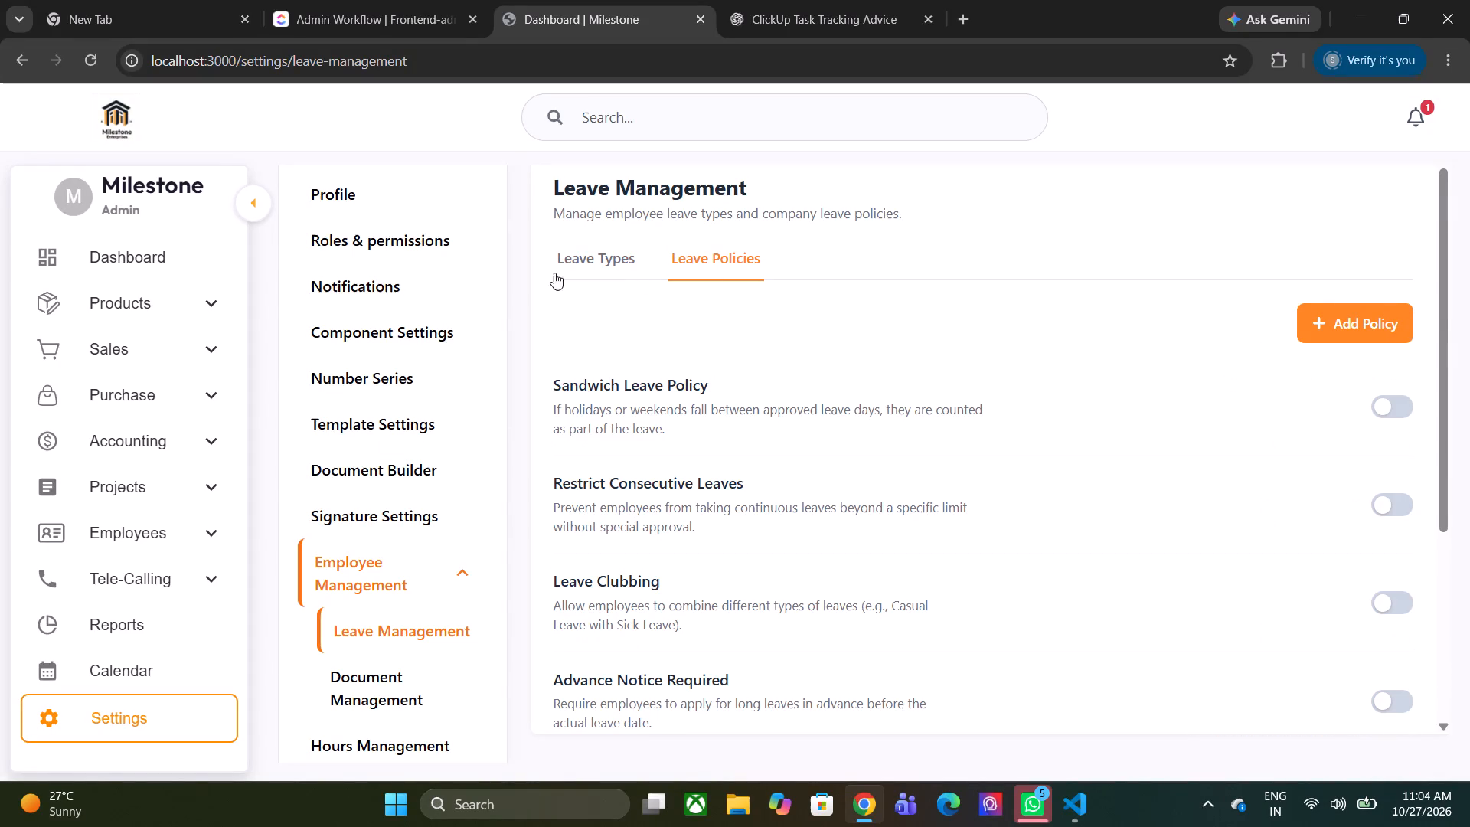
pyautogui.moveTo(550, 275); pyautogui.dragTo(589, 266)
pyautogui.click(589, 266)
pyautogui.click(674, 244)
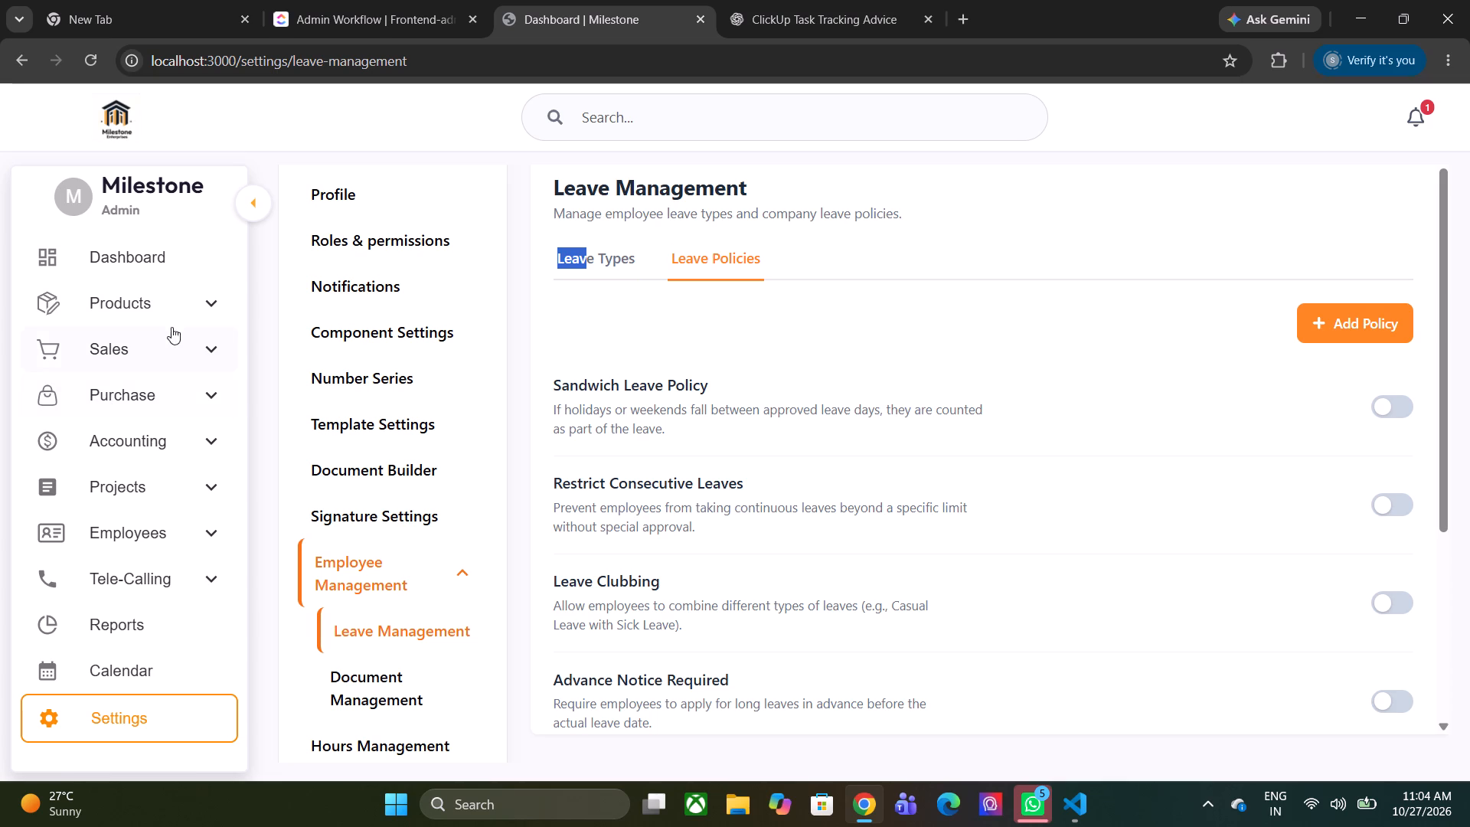
# Look through the pages grouped under the Products, Sales and Purchase modules of the Milestone admin.
pyautogui.click(178, 306)
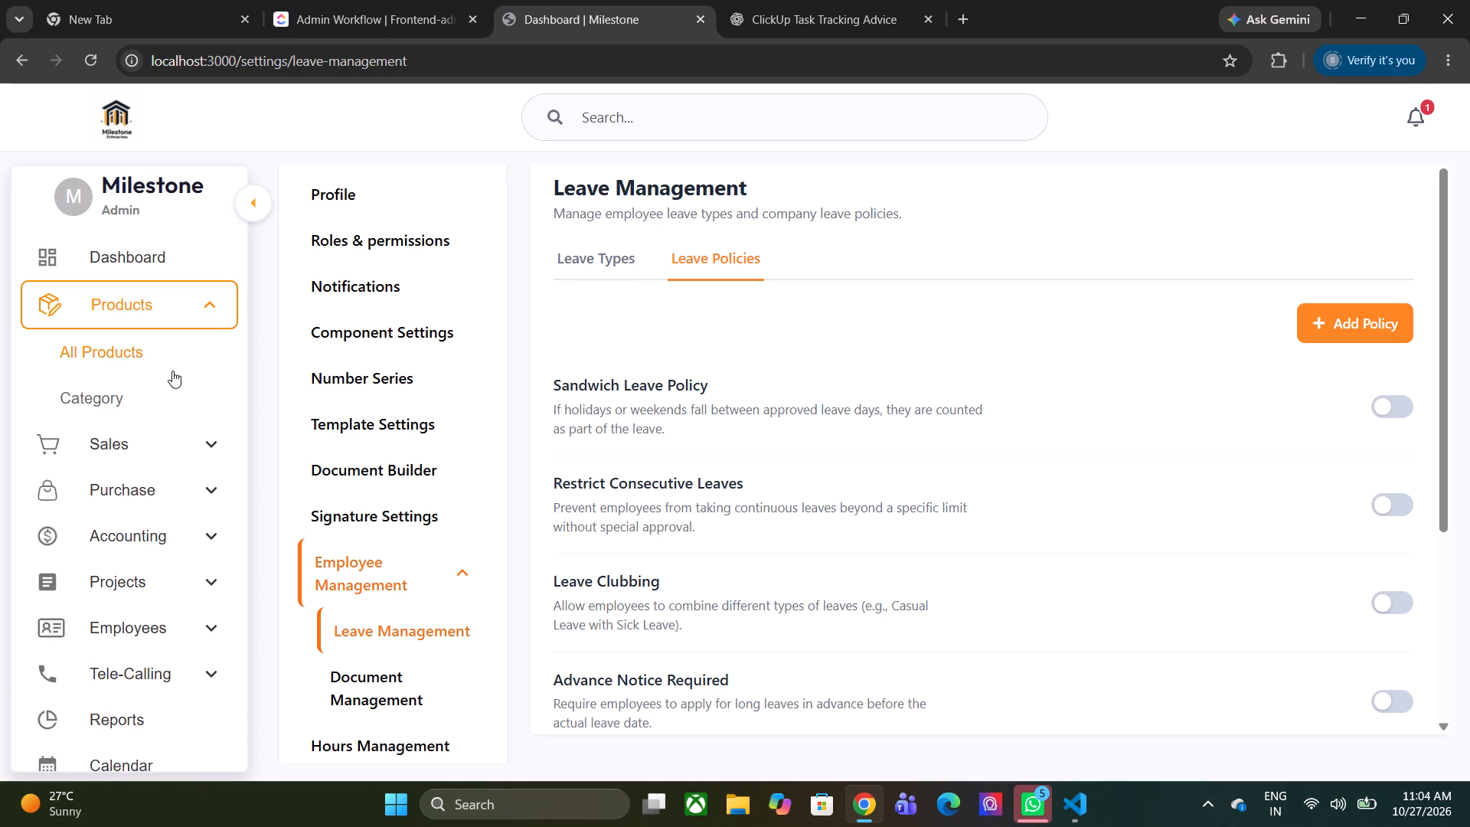
pyautogui.moveTo(155, 476); pyautogui.dragTo(177, 451)
pyautogui.click(177, 451)
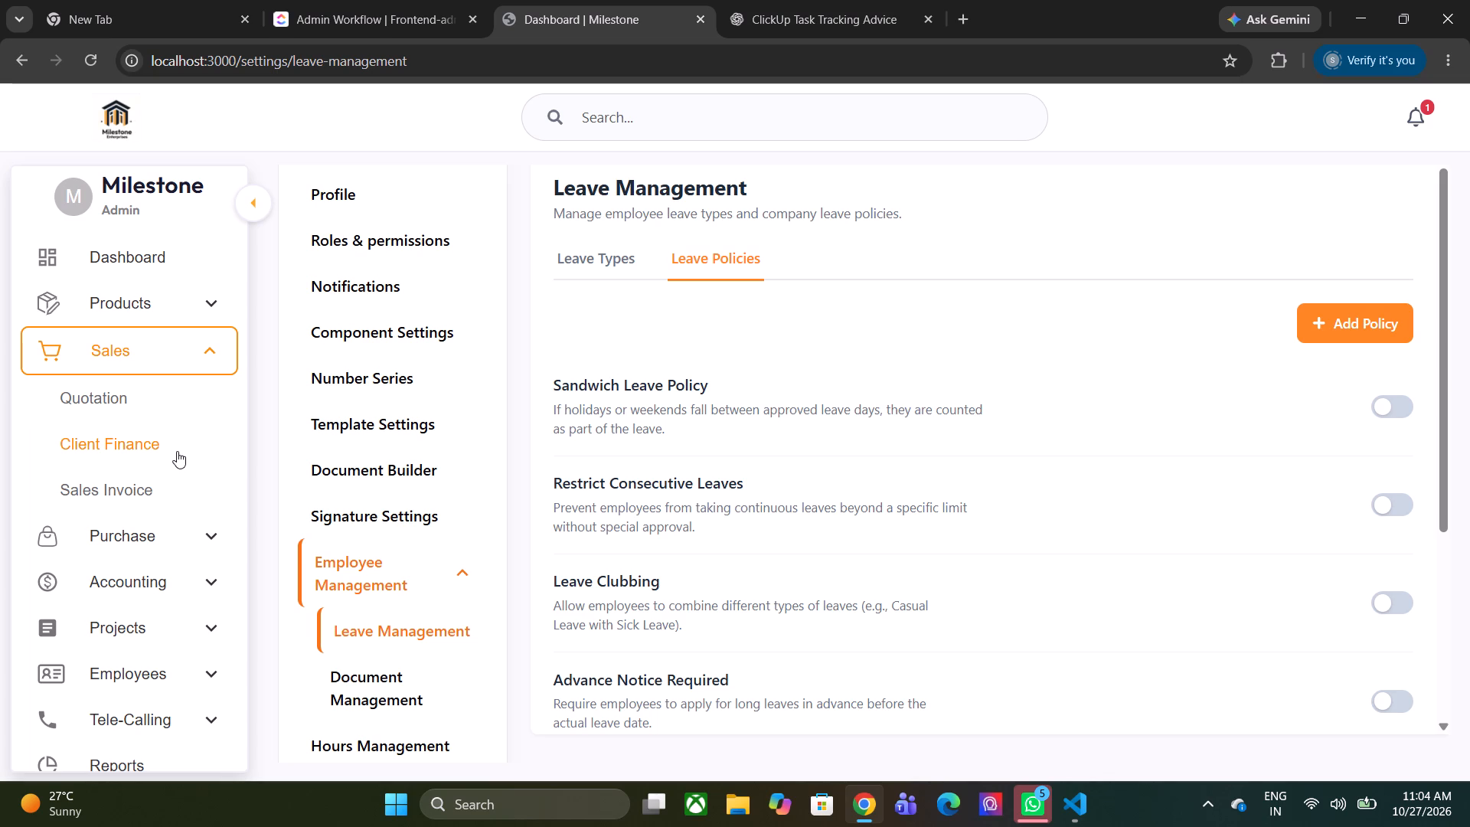
pyautogui.moveTo(177, 451); pyautogui.dragTo(163, 544)
pyautogui.click(163, 544)
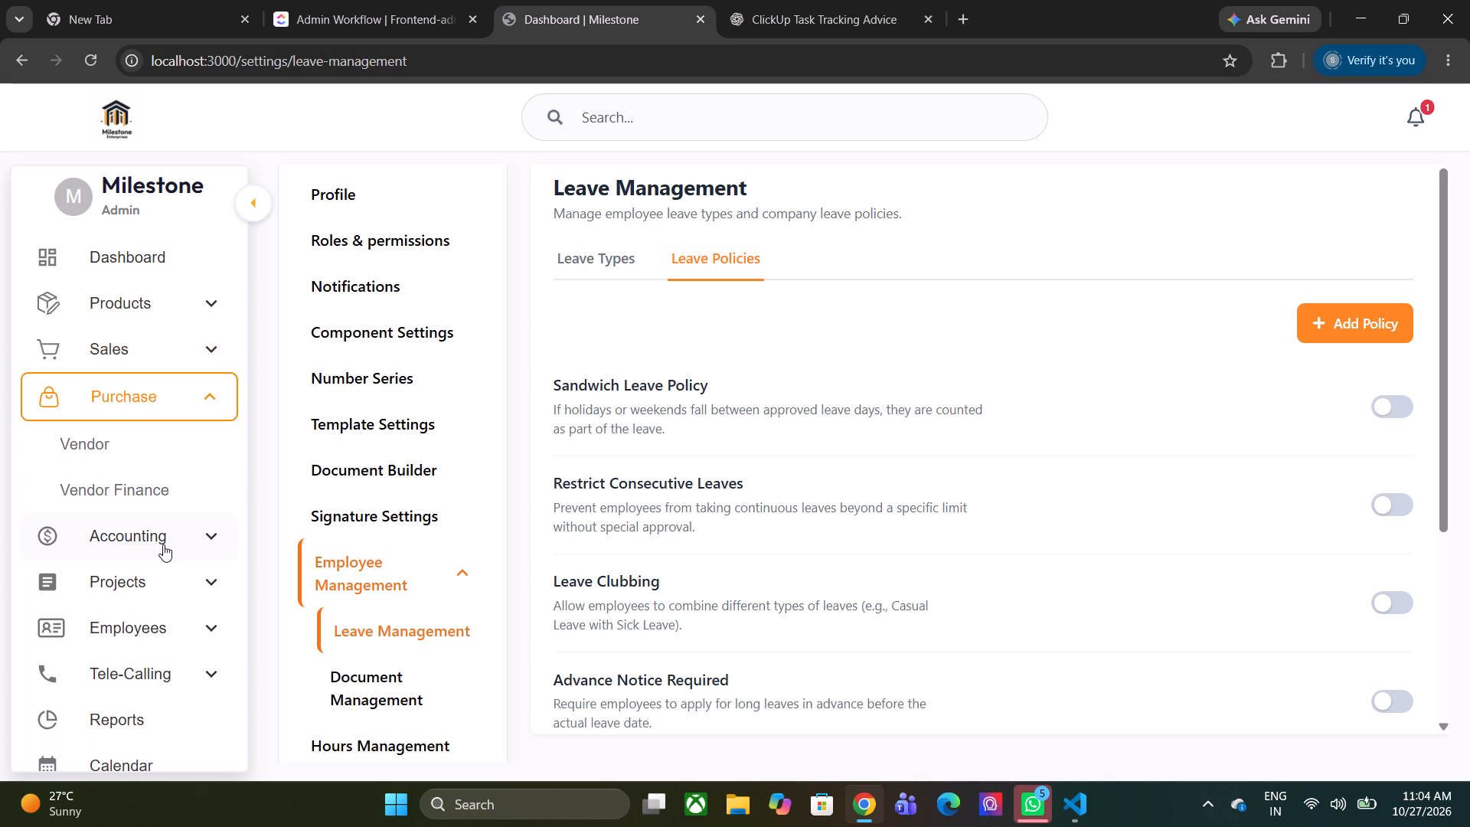